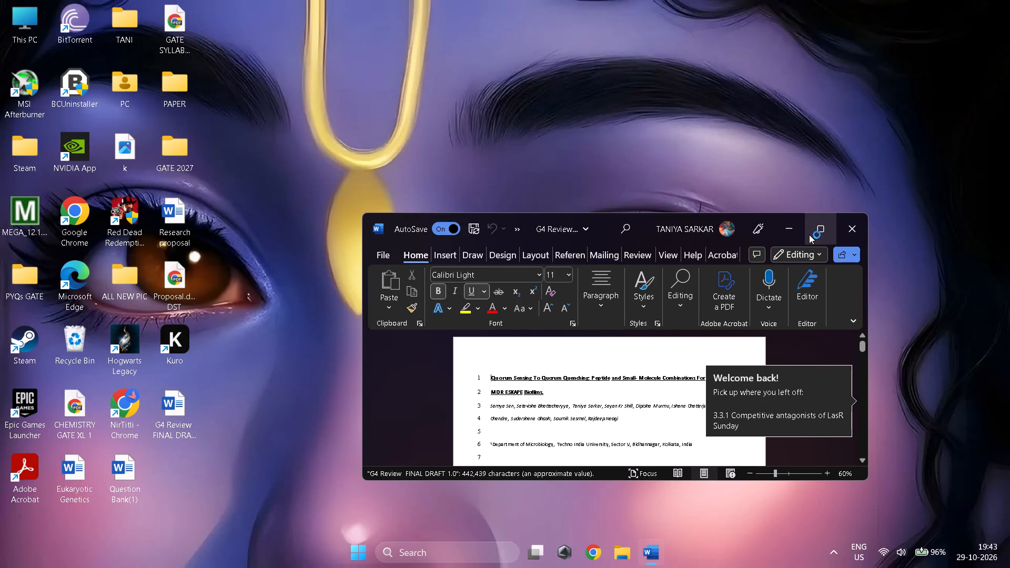
Look through the G4 Review FINAL DRAFT 1.0 document from its title page to its later sections, and close it.
{"action": "left_click", "coordinate": [809, 234]}
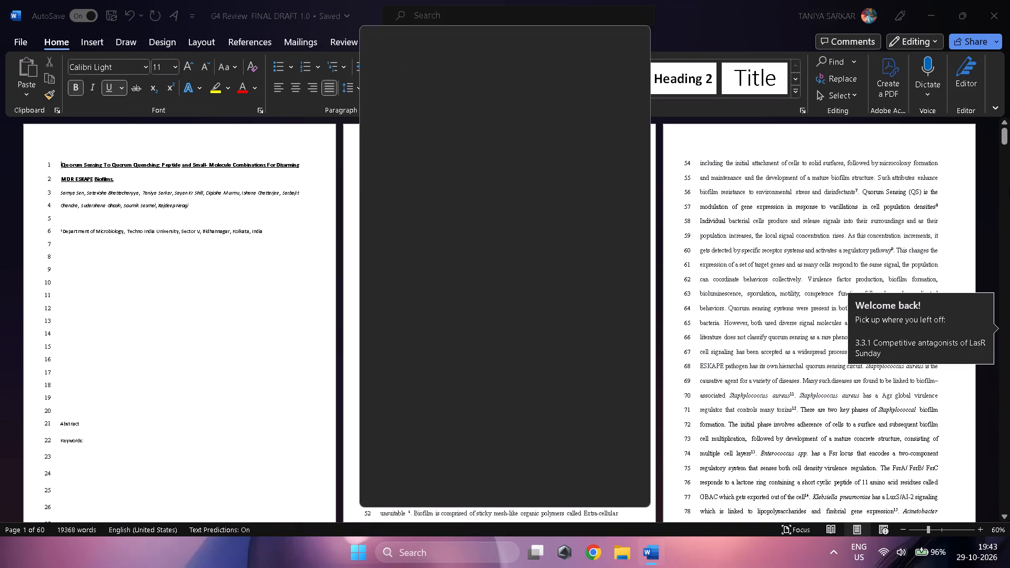
{"action": "left_click_drag", "start_coordinate": [1001, 138], "coordinate": [1002, 139]}
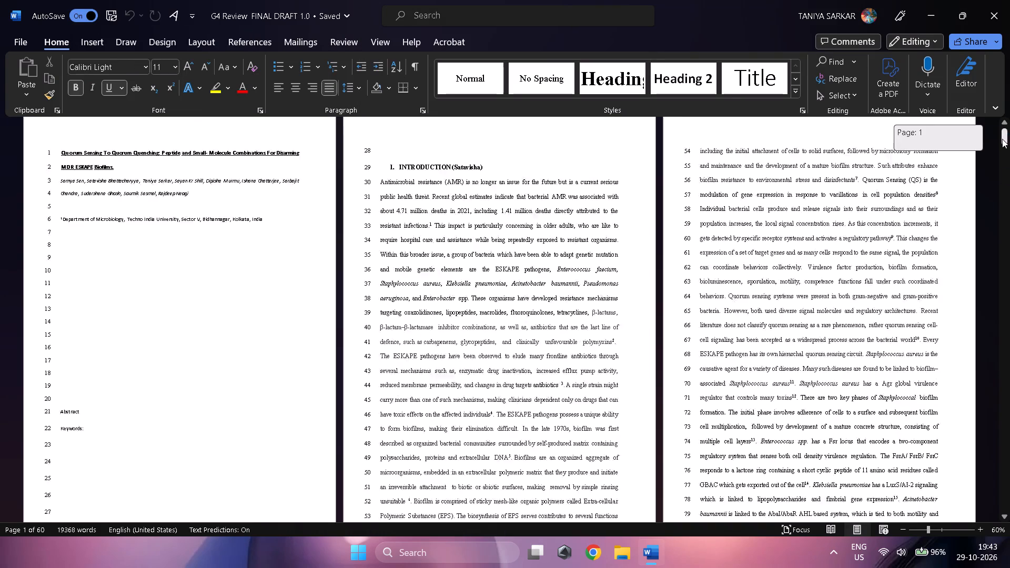
{"action": "left_click_drag", "start_coordinate": [1002, 139], "coordinate": [1006, 154]}
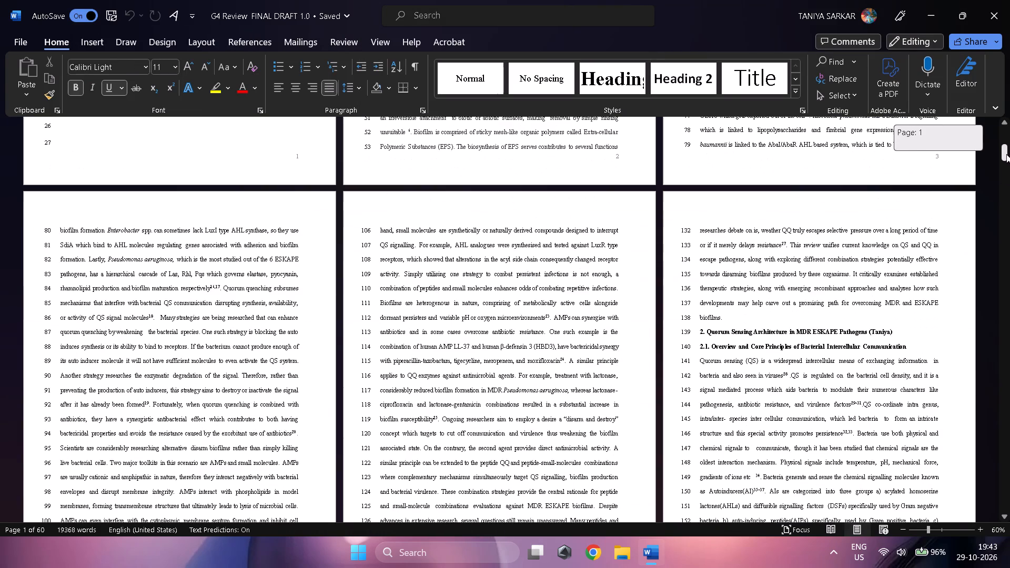
{"action": "left_click_drag", "start_coordinate": [1006, 154], "coordinate": [1007, 153]}
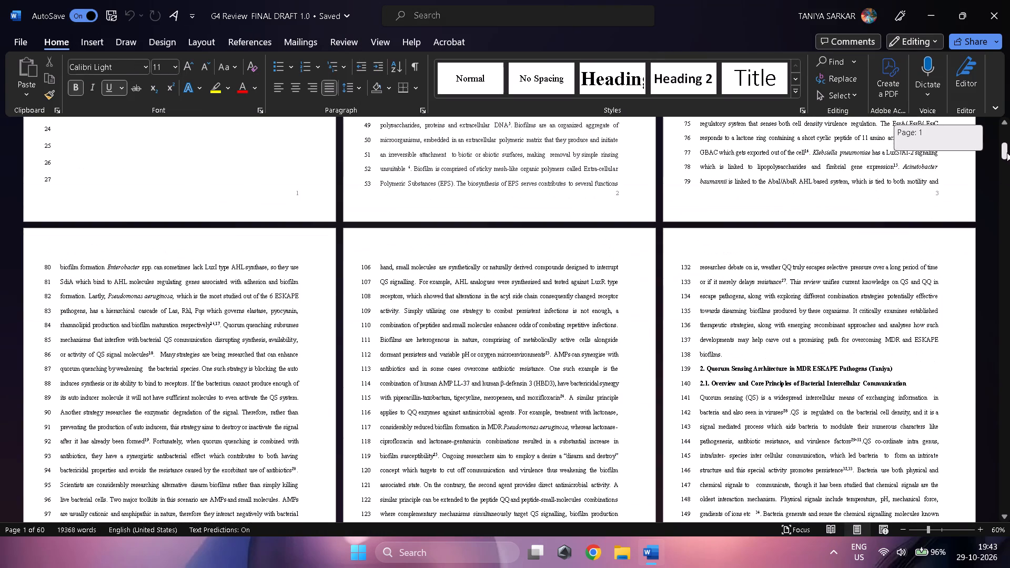
{"action": "left_click_drag", "start_coordinate": [1007, 153], "coordinate": [1007, 152]}
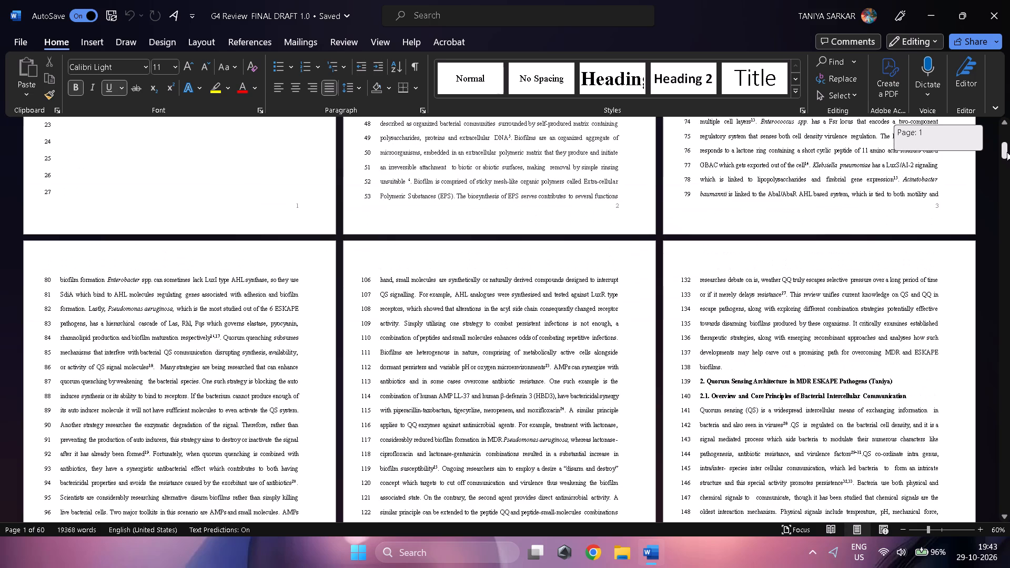
{"action": "left_click_drag", "start_coordinate": [1007, 152], "coordinate": [1007, 159]}
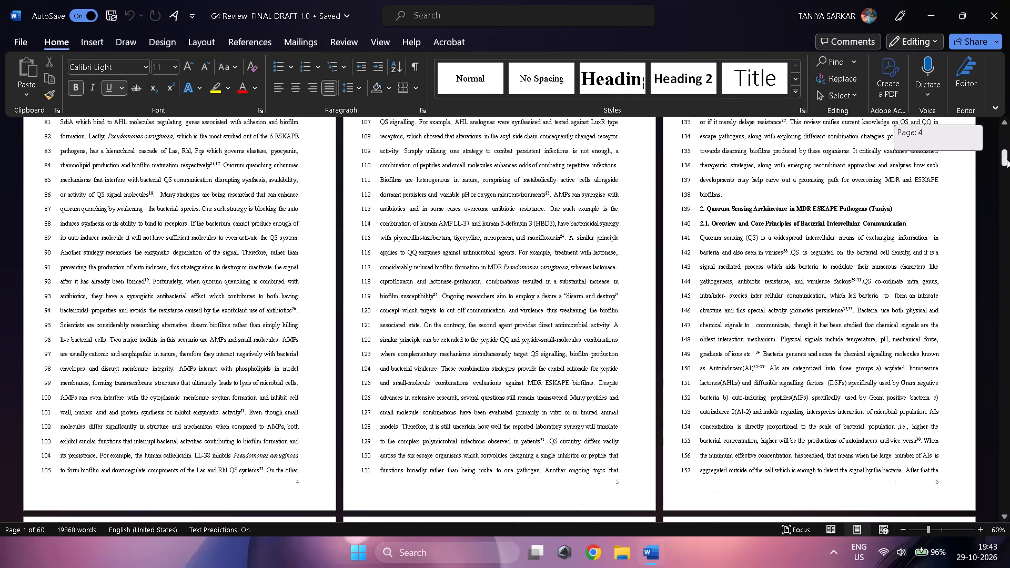
{"action": "left_click_drag", "start_coordinate": [1007, 159], "coordinate": [1007, 184]}
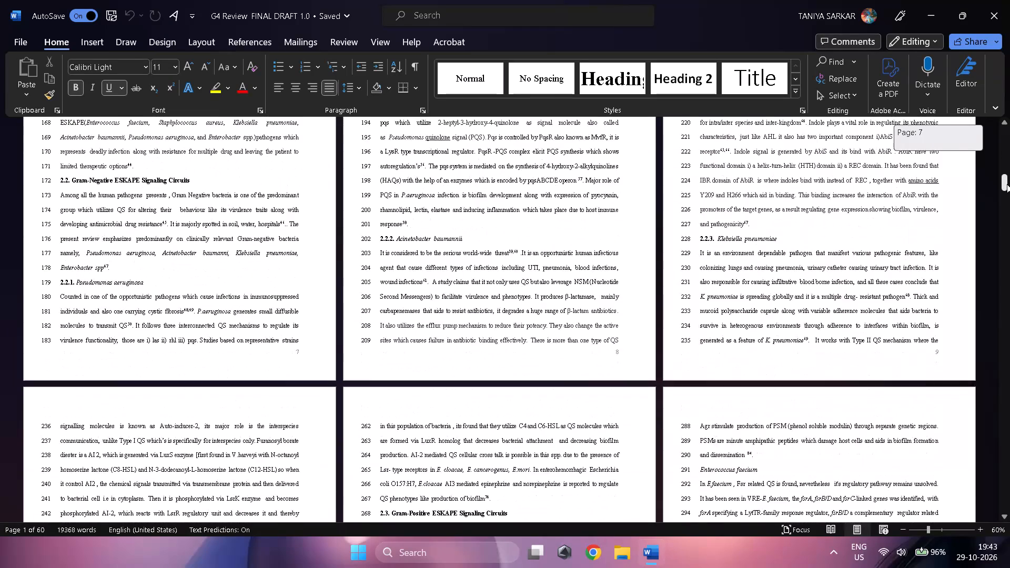
{"action": "left_click_drag", "start_coordinate": [1007, 184], "coordinate": [1009, 355]}
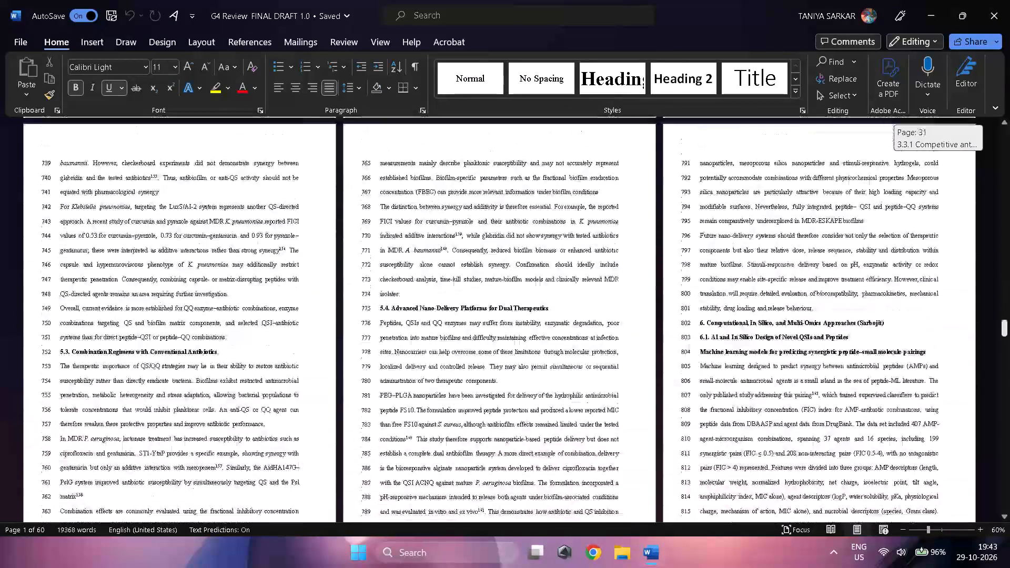
{"action": "left_click_drag", "start_coordinate": [1009, 355], "coordinate": [1009, 433]}
{"action": "scroll", "coordinate": [1009, 433], "scroll_direction": "down", "scroll_amount": 1}
{"action": "left_click", "coordinate": [992, 7]}
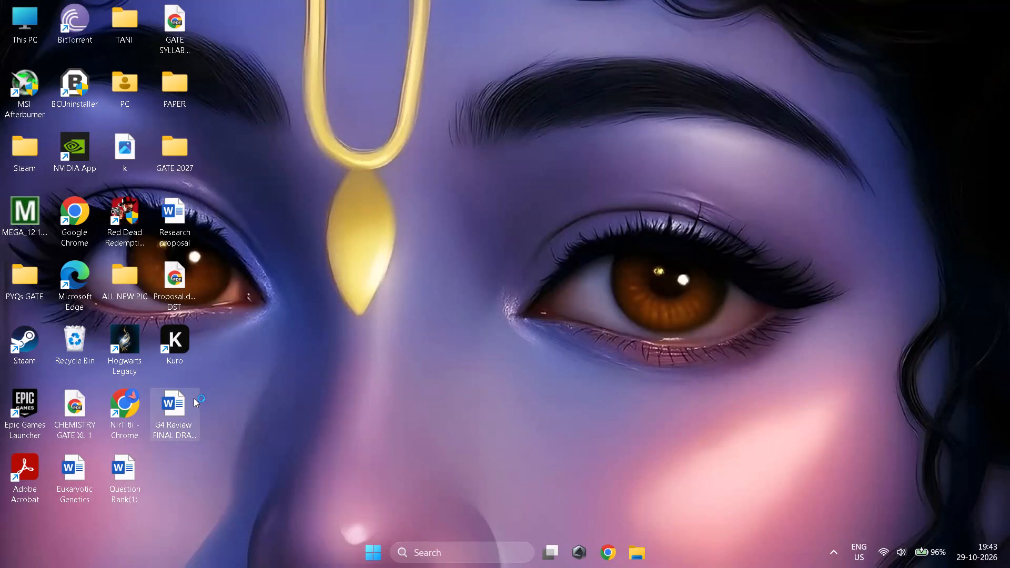
Move the G4 Review FINAL DRAFT 1.0 document from the desktop into the GATE 2027 folder.
{"action": "left_click_drag", "start_coordinate": [194, 398], "coordinate": [201, 154]}
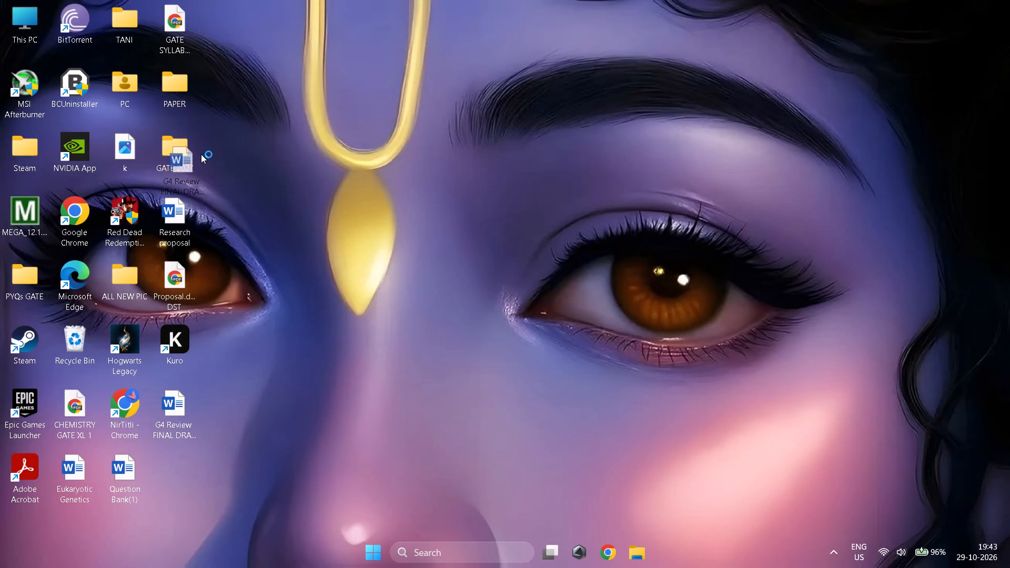
{"action": "left_click_drag", "start_coordinate": [201, 154], "coordinate": [201, 154]}
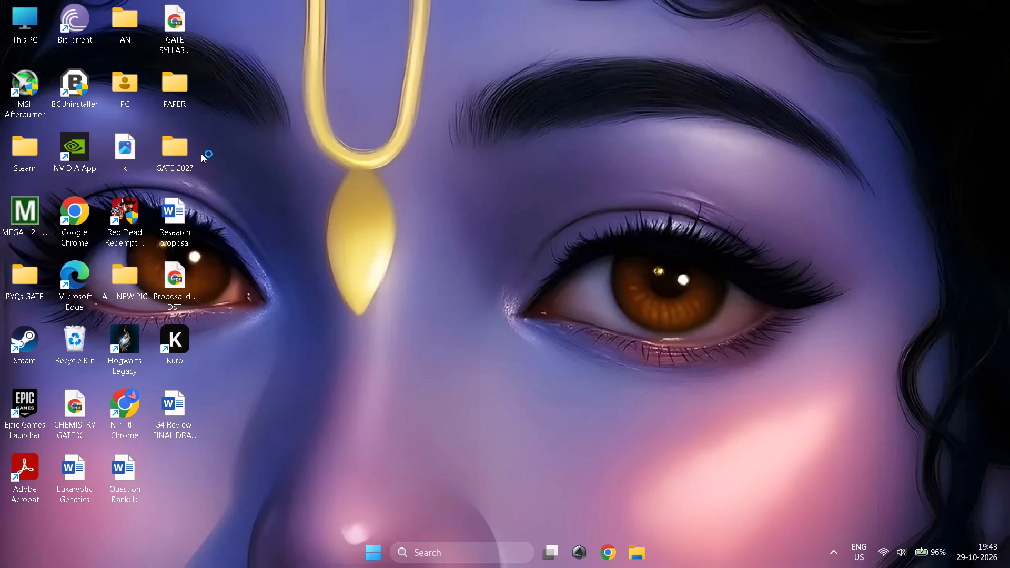
{"action": "left_click_drag", "start_coordinate": [182, 216], "coordinate": [182, 174]}
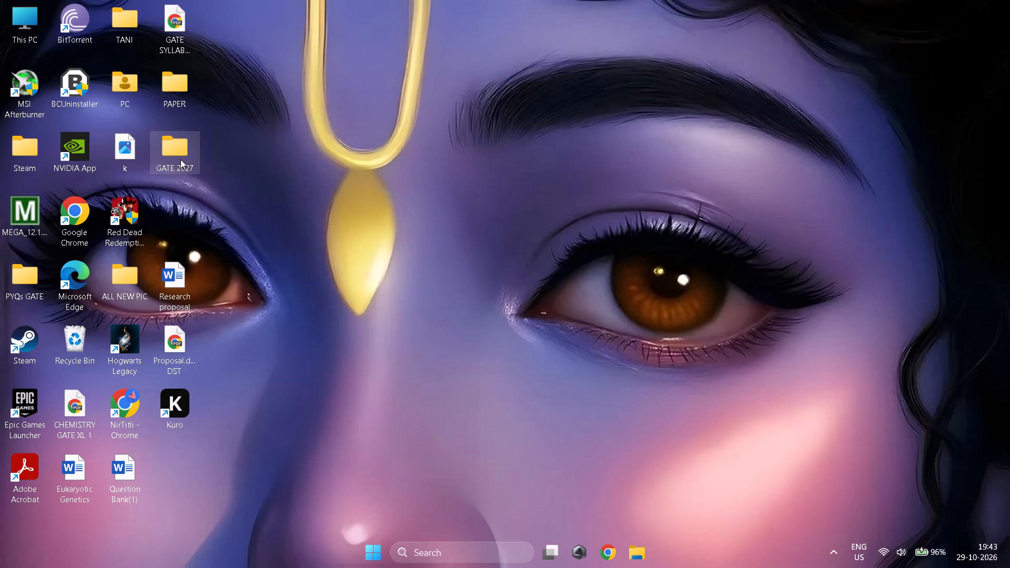
Move the G4 Review FINAL DRAFT 1.0 document from the GATE 2027 folder into the PAPER folder on the desktop.
{"action": "double_click", "coordinate": [180, 159]}
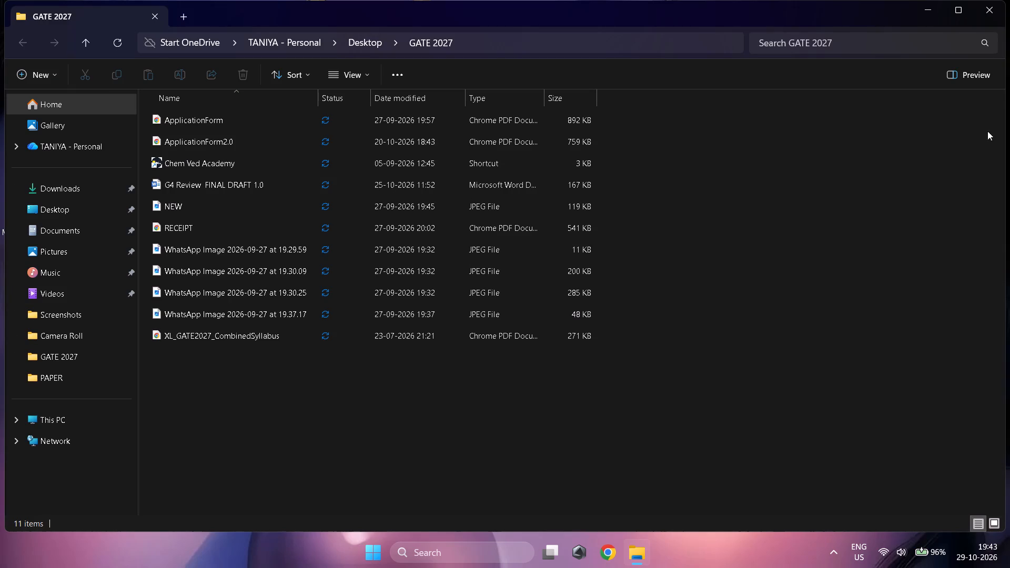
{"action": "left_click", "coordinate": [363, 180]}
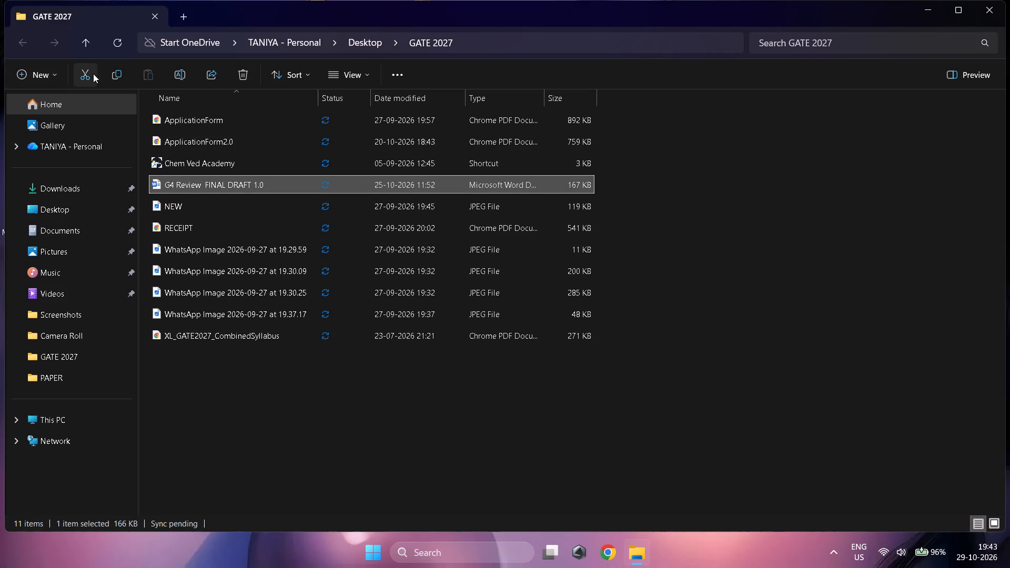
{"action": "left_click", "coordinate": [87, 73]}
{"action": "left_click", "coordinate": [985, 11]}
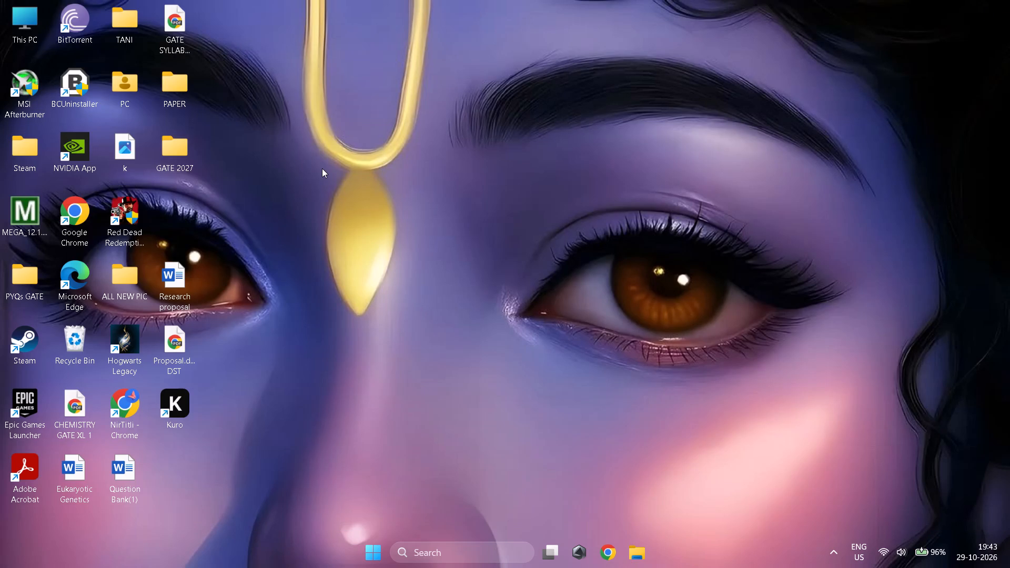
{"action": "double_click", "coordinate": [184, 94]}
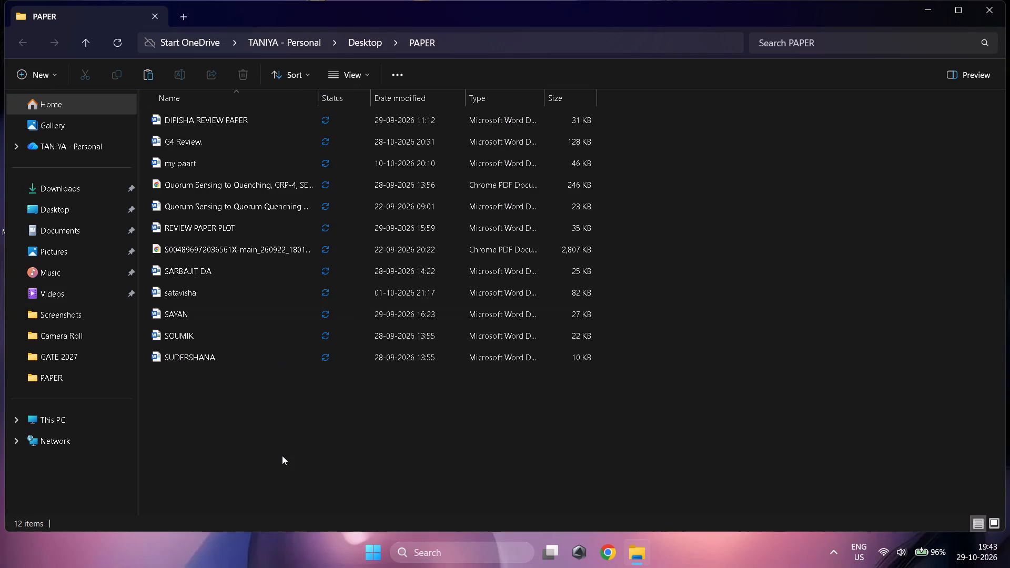
{"action": "right_click", "coordinate": [276, 438]}
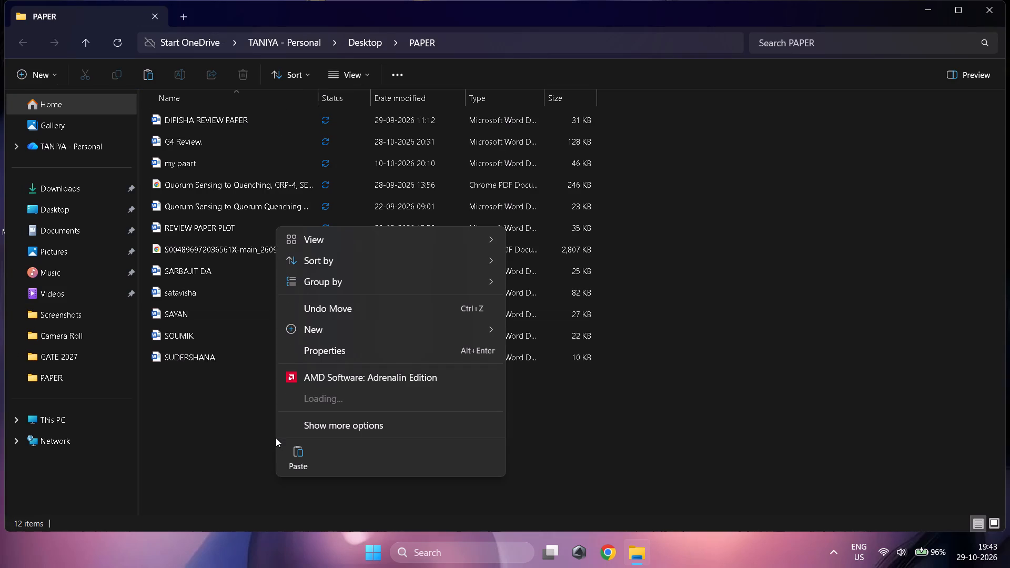
{"action": "left_click", "coordinate": [296, 451]}
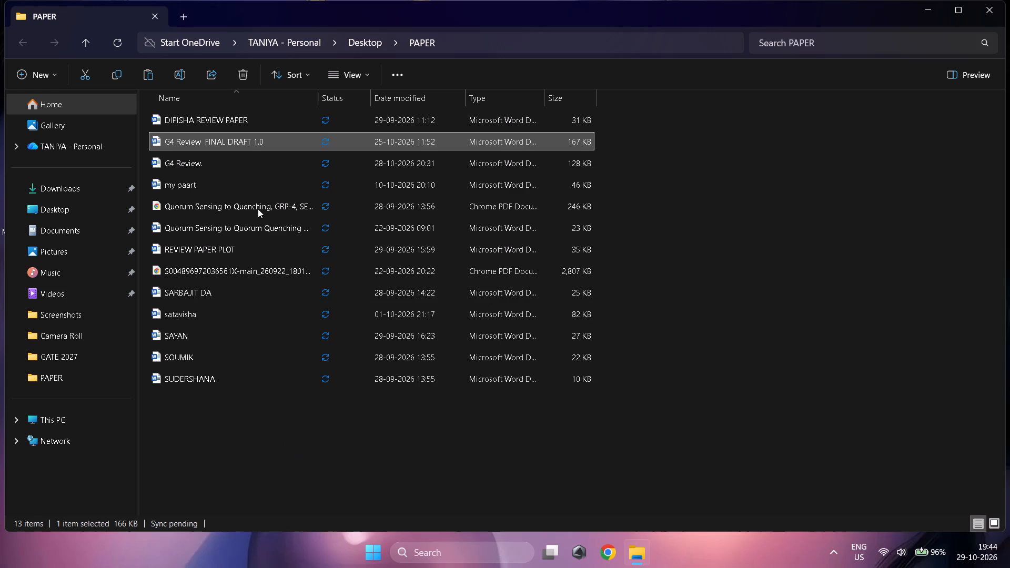
Rename the "G4 Review." document in the PAPER folder as "G4 Review final".
{"action": "right_click", "coordinate": [244, 161]}
{"action": "double_click", "coordinate": [244, 161]}
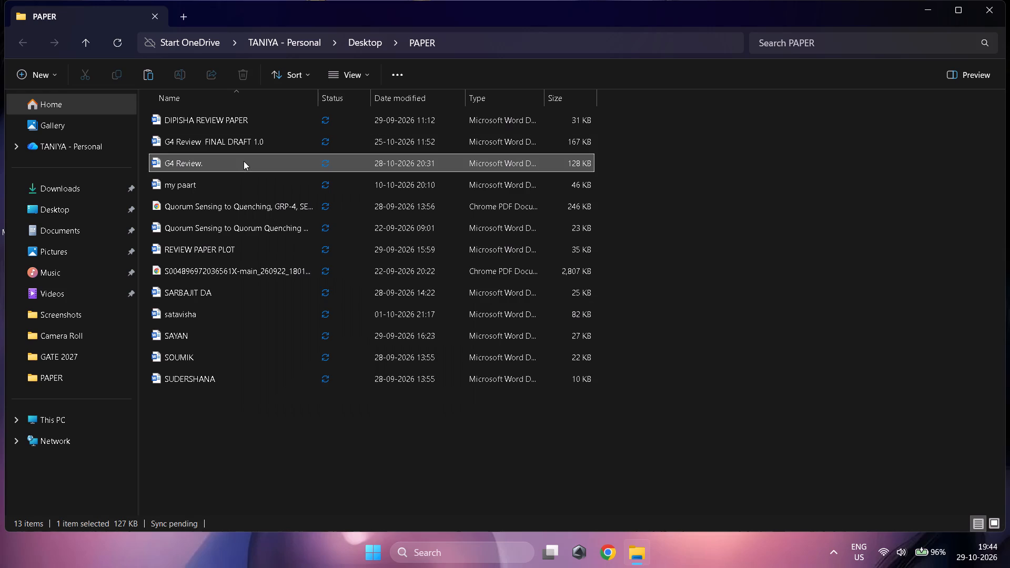
{"action": "right_click", "coordinate": [244, 161]}
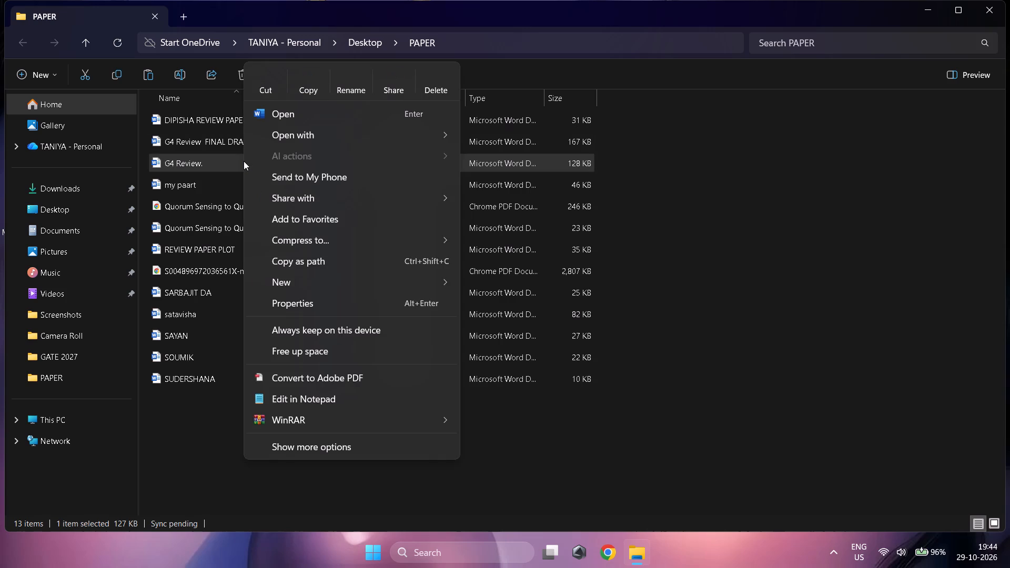
{"action": "left_click", "coordinate": [210, 163]}
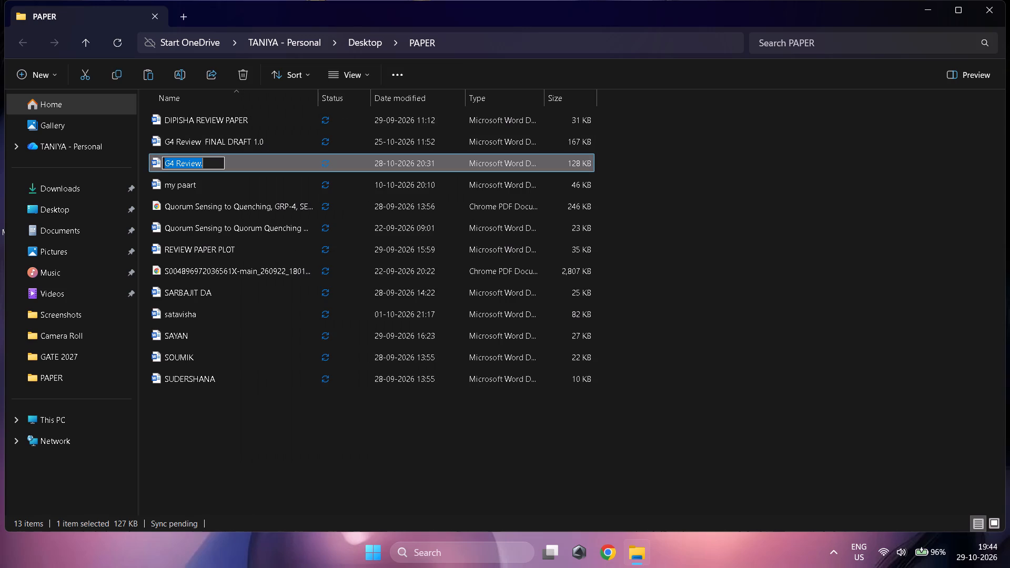
{"action": "left_click", "coordinate": [173, 80]}
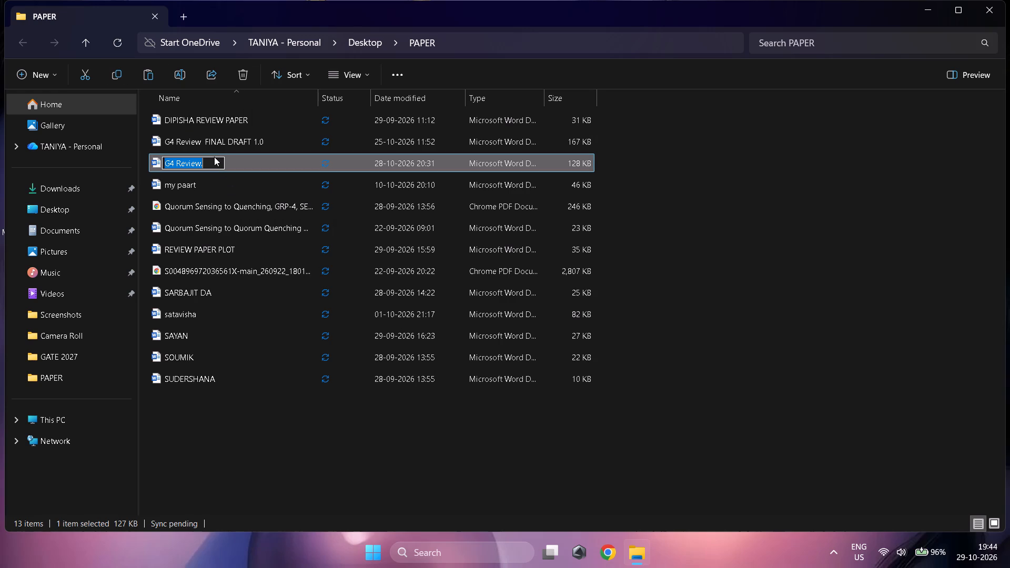
{"action": "left_click", "coordinate": [213, 157]}
{"action": "left_click", "coordinate": [209, 164]}
{"action": "left_click", "coordinate": [177, 73]}
{"action": "left_click", "coordinate": [195, 161]}
{"action": "left_click", "coordinate": [204, 160]}
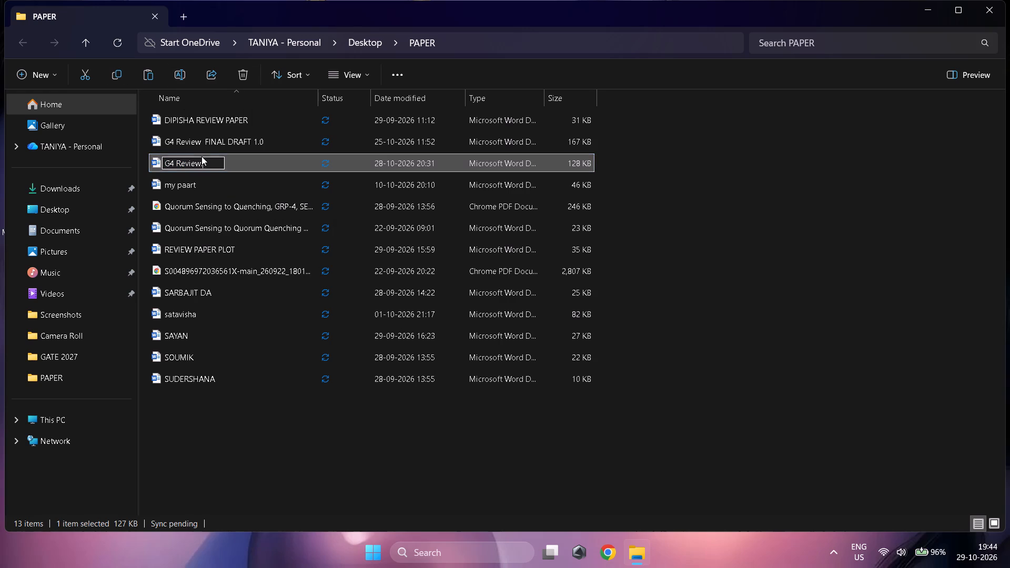
{"action": "key", "text": "BackSpace"}
{"action": "key", "text": "space"}
{"action": "type", "text": "fi"}
{"action": "type", "text": "nal"}
{"action": "key", "text": "space"}
{"action": "left_click", "coordinate": [795, 209]}
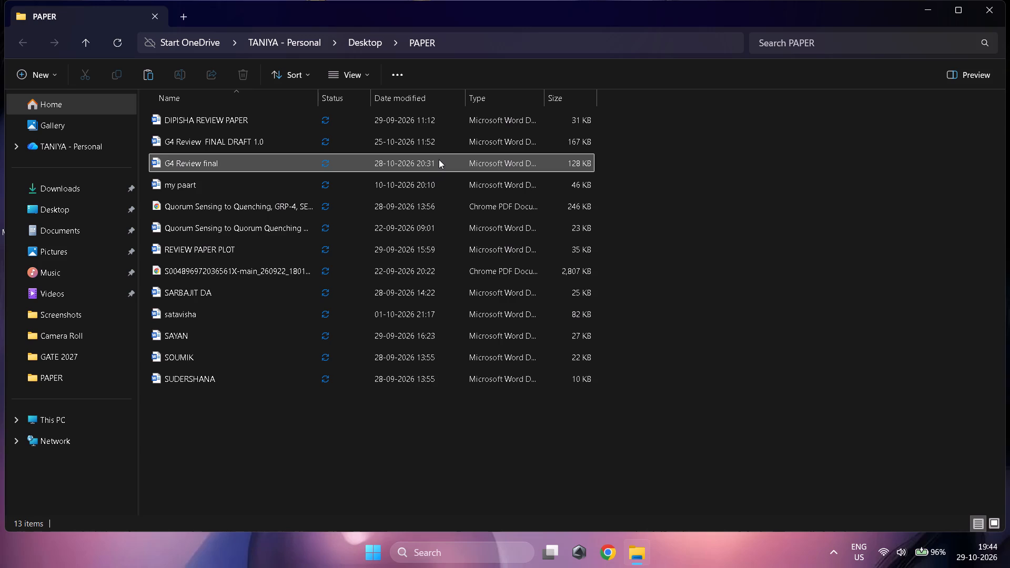
Open the G4 Review final document from the PAPER folder and look over its opening pages.
{"action": "double_click", "coordinate": [439, 159]}
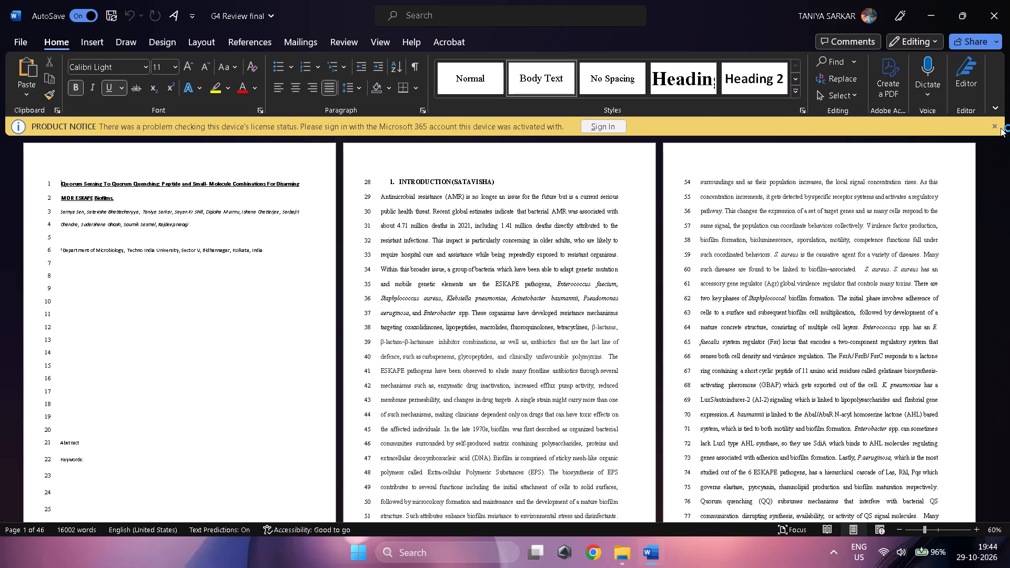
{"action": "left_click", "coordinate": [992, 126]}
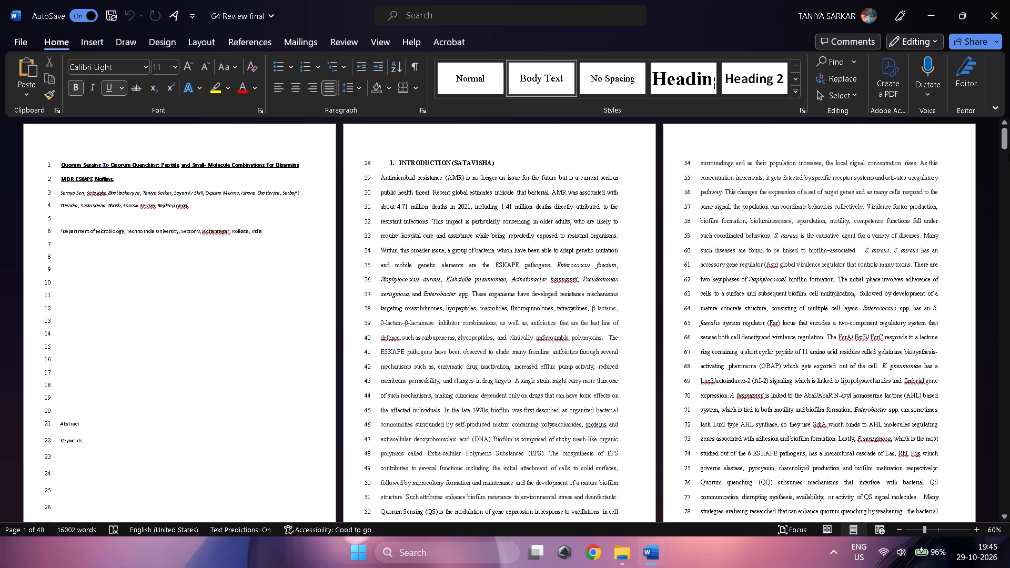
{"action": "left_click_drag", "start_coordinate": [1005, 137], "coordinate": [1005, 139]}
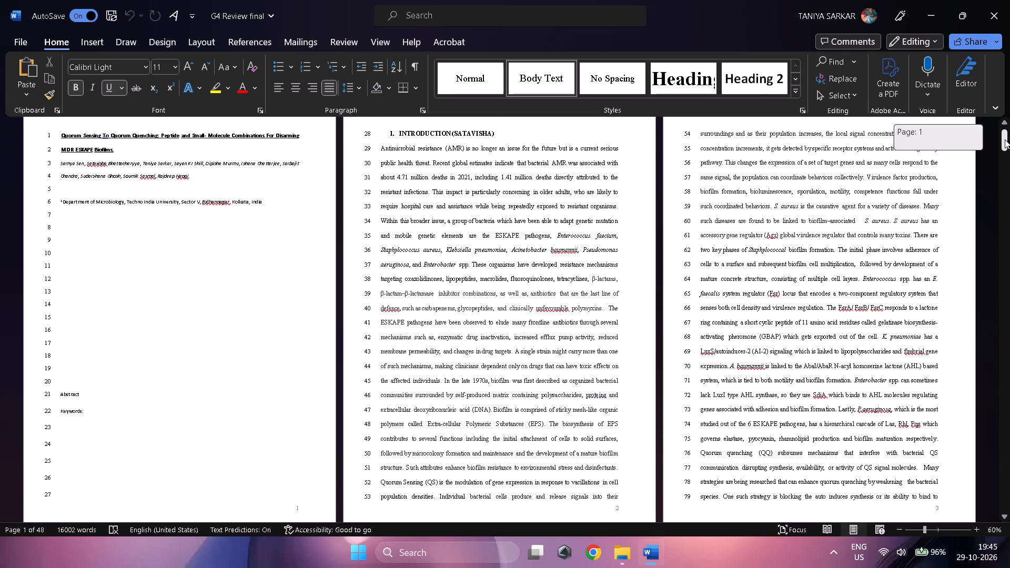
{"action": "left_click_drag", "start_coordinate": [1005, 139], "coordinate": [1008, 158]}
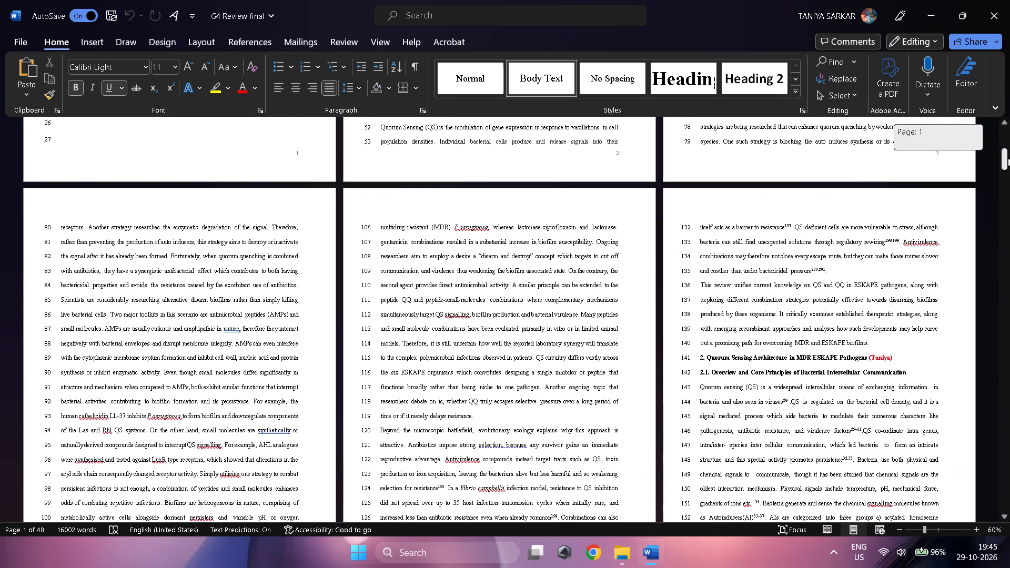
{"action": "left_click_drag", "start_coordinate": [1008, 158], "coordinate": [1004, 100]}
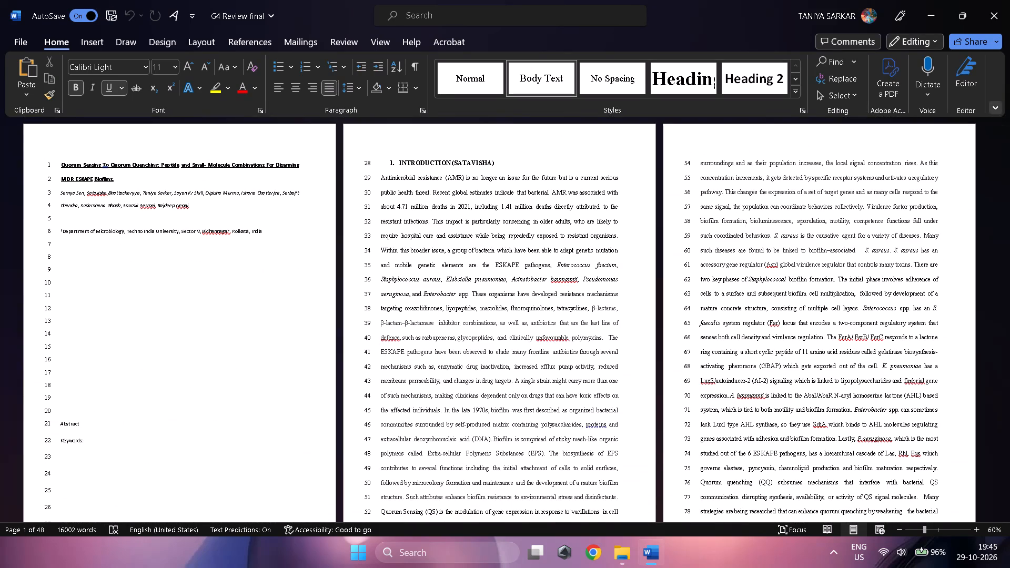
Copy the species name "S. aureus" from line 59 of the introduction and search the document for it.
{"action": "left_click_drag", "start_coordinate": [774, 231], "coordinate": [782, 231]}
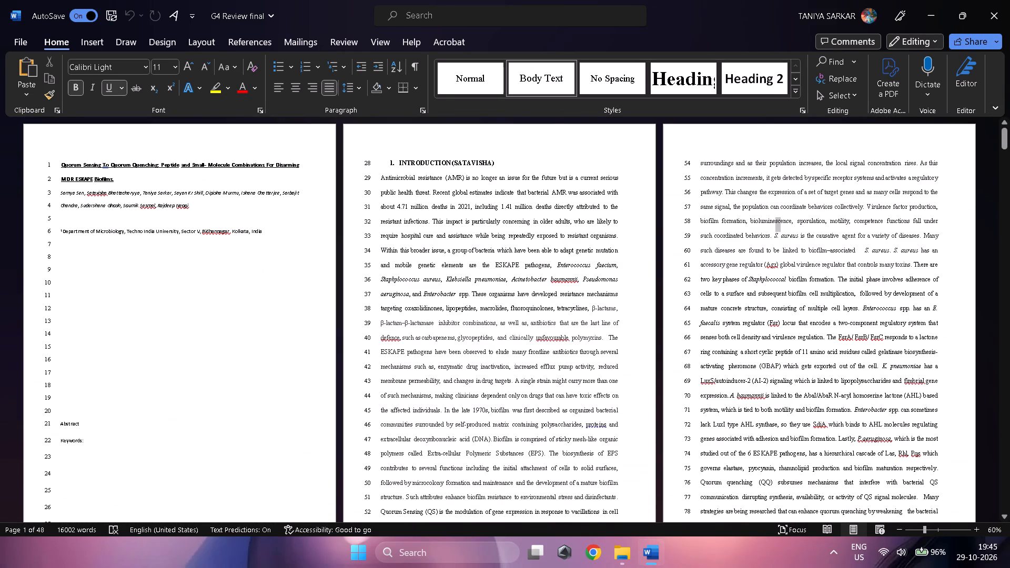
{"action": "left_click_drag", "start_coordinate": [782, 231], "coordinate": [784, 231]}
{"action": "left_click", "coordinate": [790, 236]}
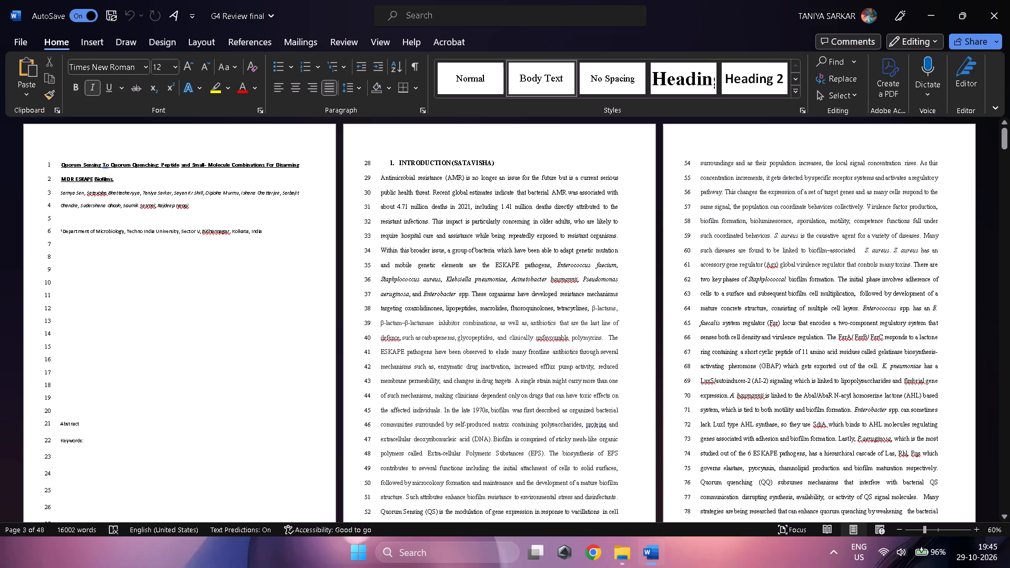
{"action": "left_click_drag", "start_coordinate": [773, 236], "coordinate": [792, 237]}
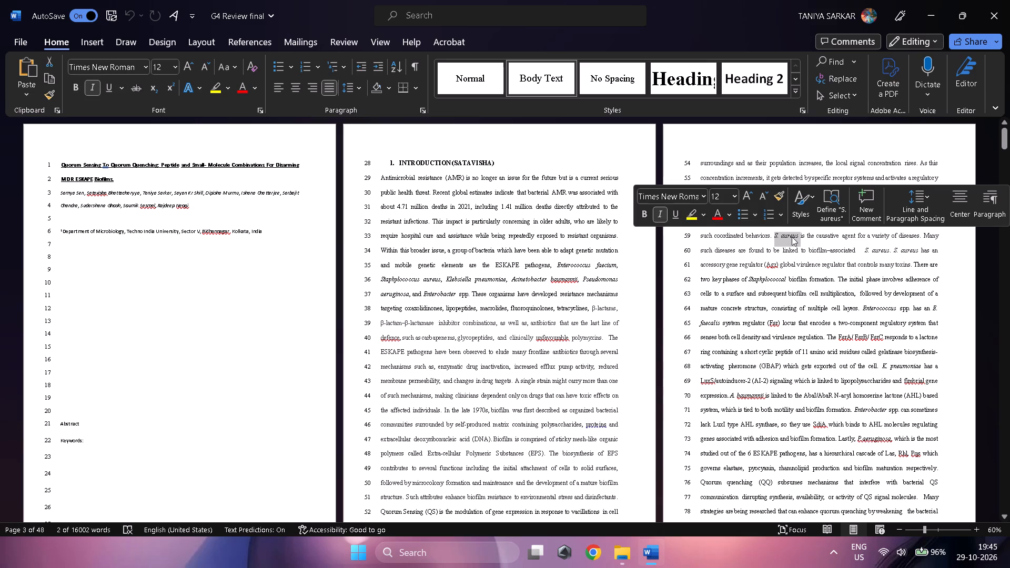
{"action": "key", "text": "ctrl+c"}
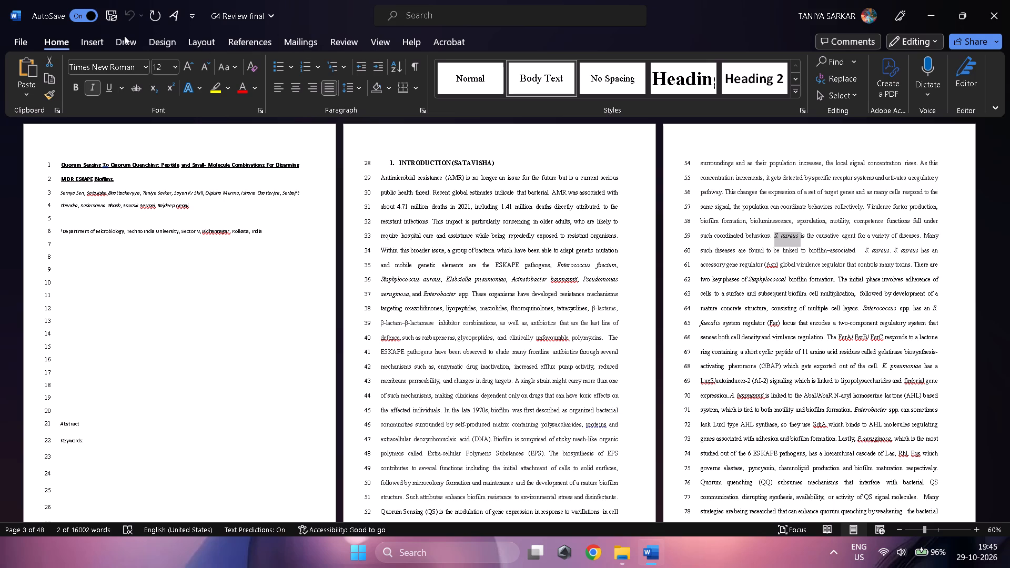
{"action": "left_click", "coordinate": [830, 61]}
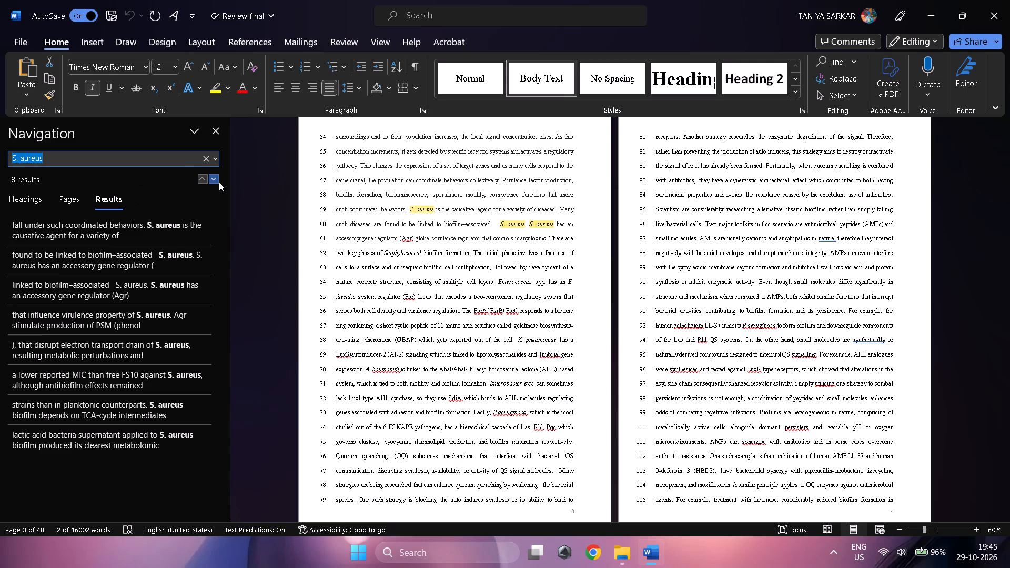
Search the document for the introduction's copied ESKAPE pathogen list, from "Enterococcus faecium" to "Enterobacter spp.", and close the search.
{"action": "left_click", "coordinate": [1002, 211]}
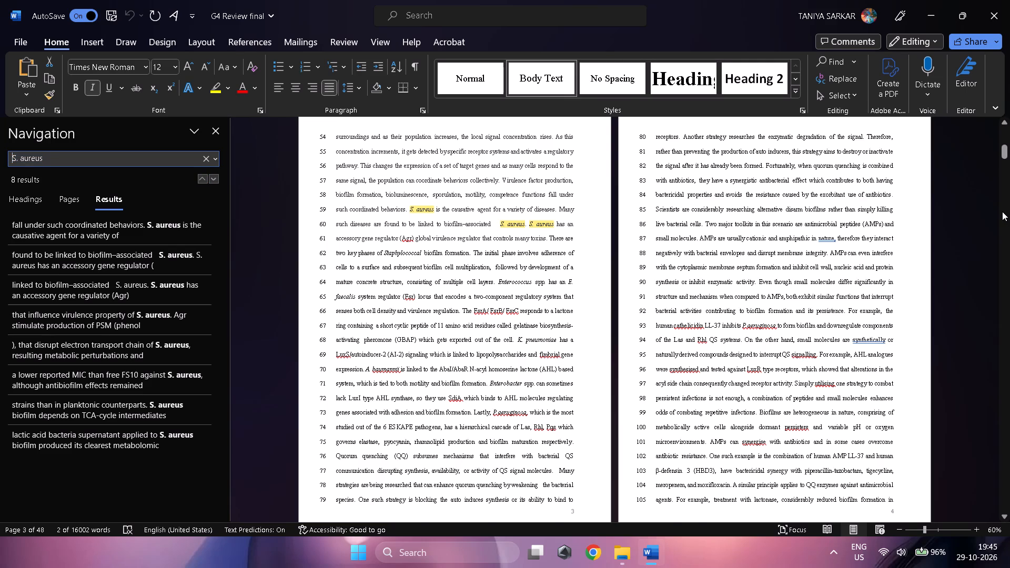
{"action": "left_click_drag", "start_coordinate": [1004, 161], "coordinate": [997, 119]}
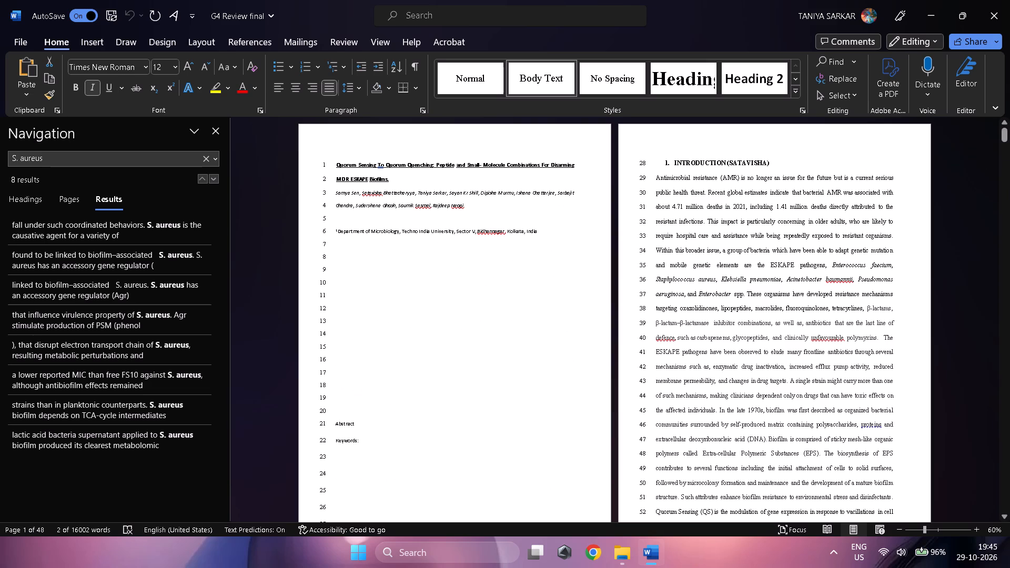
{"action": "left_click_drag", "start_coordinate": [832, 263], "coordinate": [768, 306]}
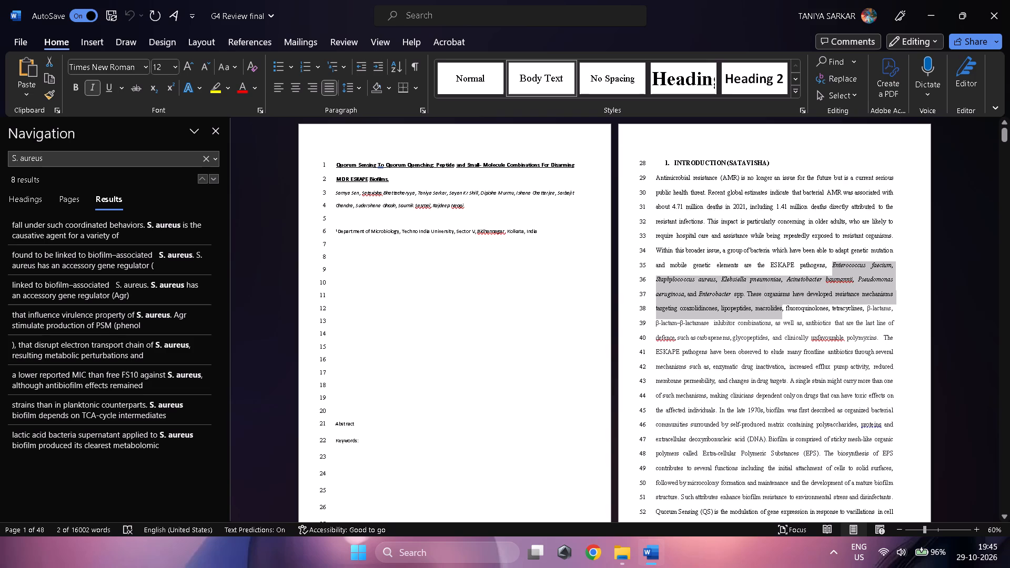
{"action": "left_click_drag", "start_coordinate": [768, 306], "coordinate": [744, 297]}
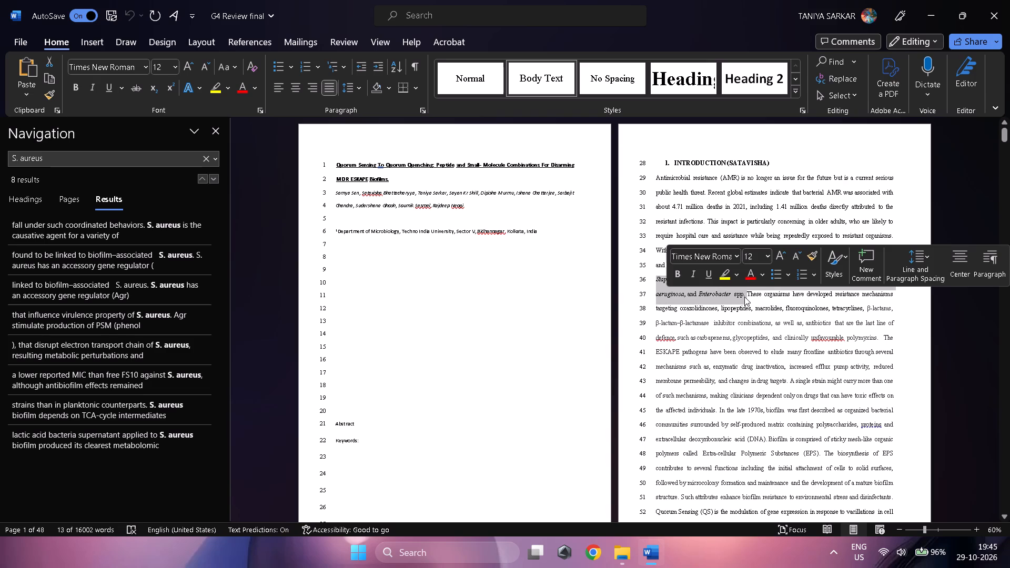
{"action": "right_click", "coordinate": [744, 297]}
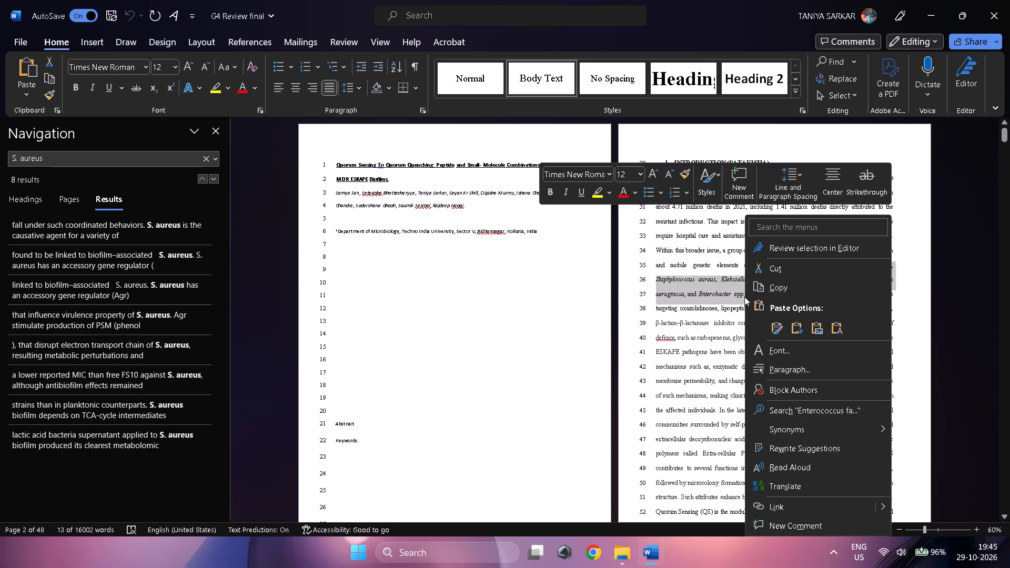
{"action": "left_click", "coordinate": [775, 285]}
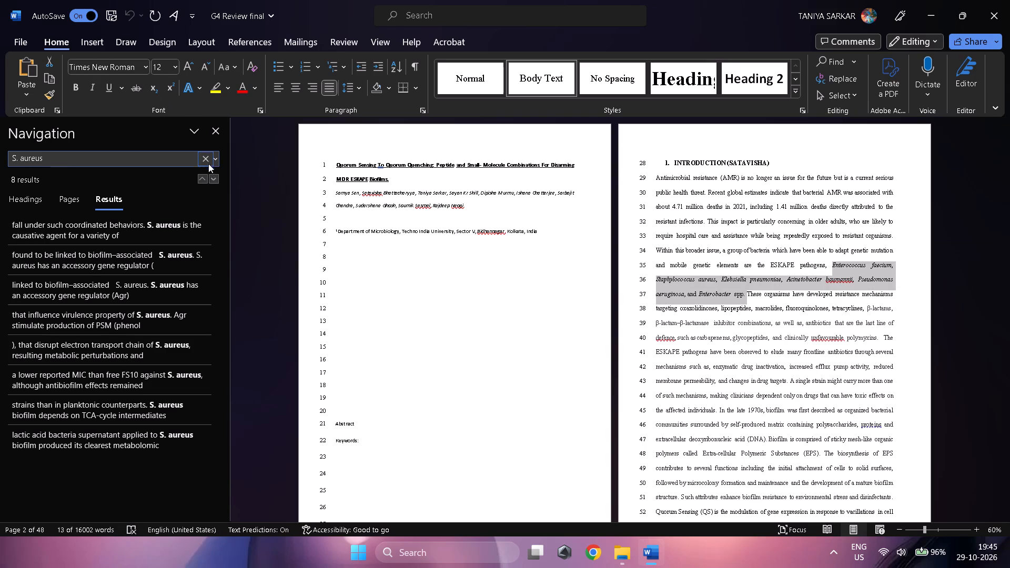
{"action": "left_click", "coordinate": [207, 160]}
{"action": "left_click", "coordinate": [140, 159]}
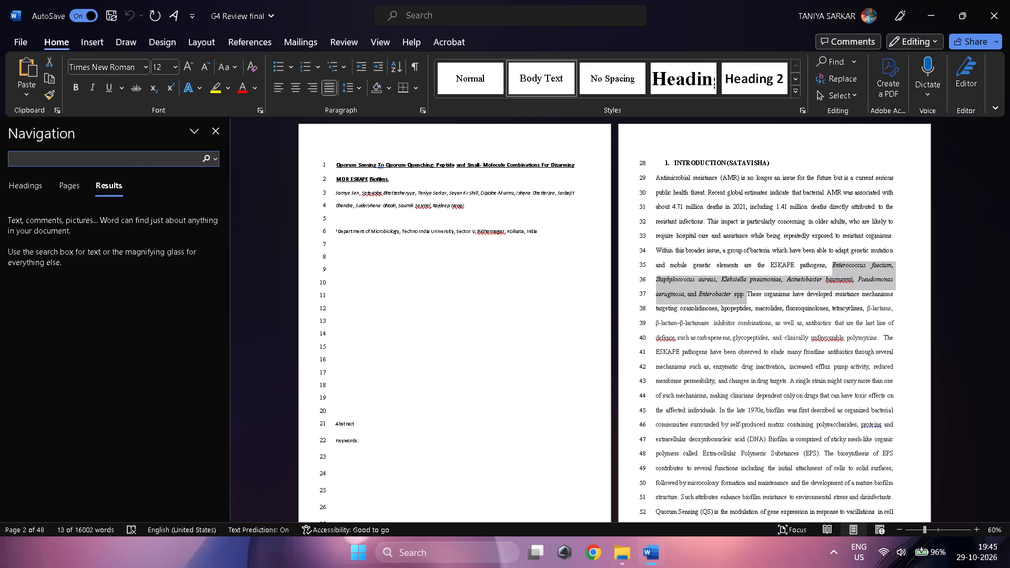
{"action": "key", "text": "ctrl+v"}
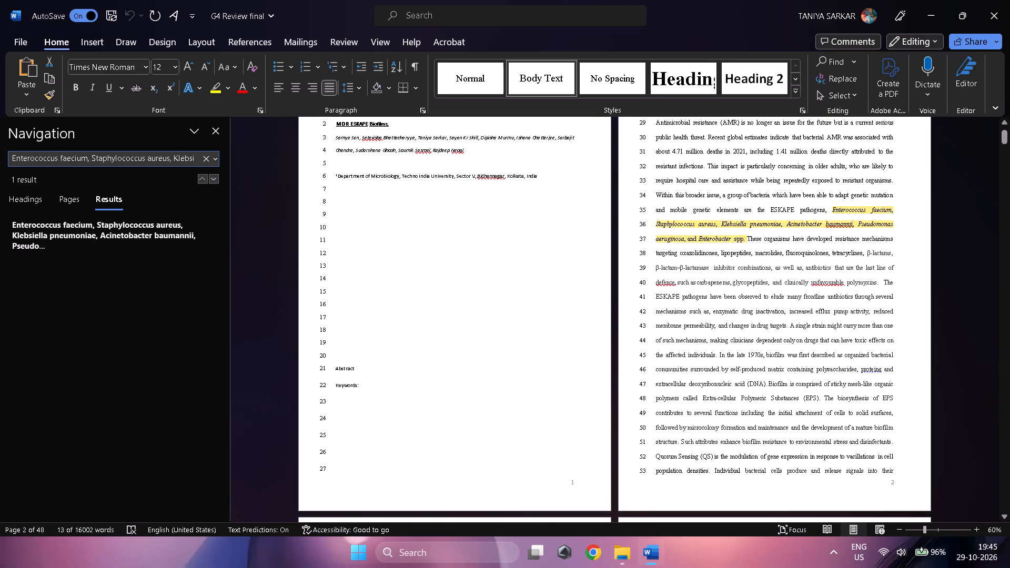
{"action": "key", "text": "Return"}
{"action": "key", "text": "Return"}
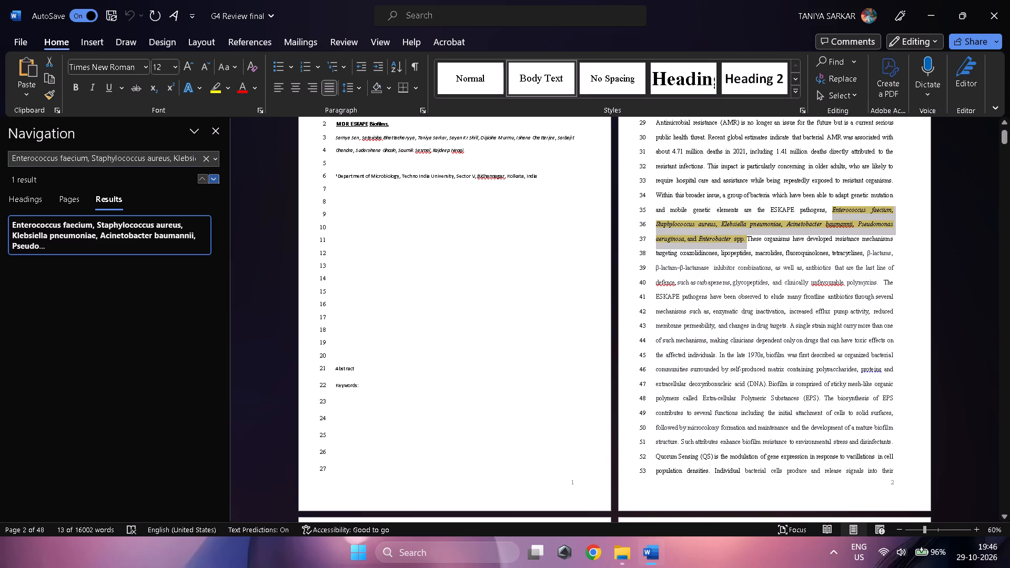
{"action": "left_click", "coordinate": [212, 134]}
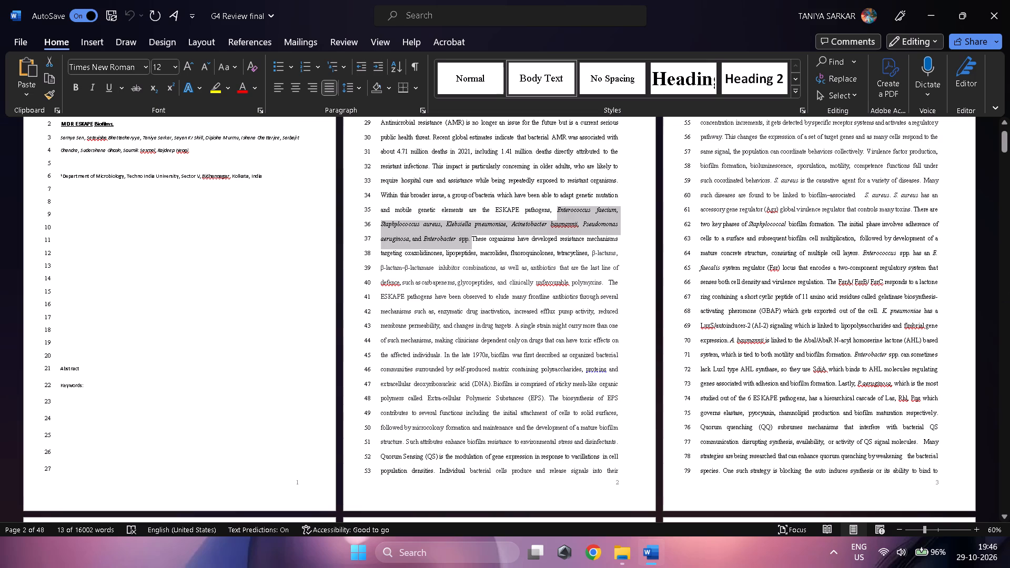
Look through the rest of the review, examining the highlighted peptide sections, the computational and multi-omics section, the future perspectives and the references.
{"action": "left_click", "coordinate": [990, 299]}
{"action": "left_click", "coordinate": [1002, 259]}
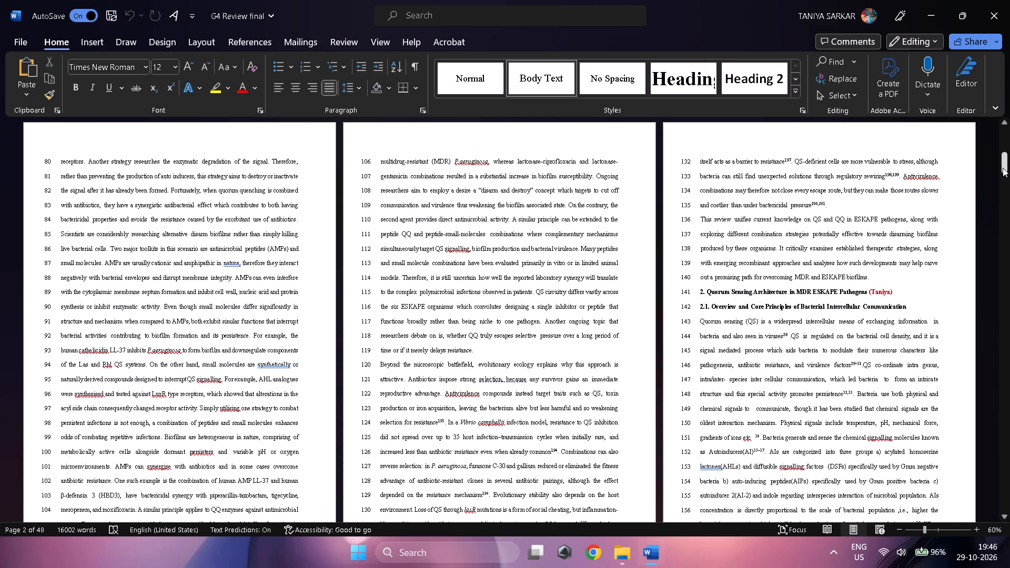
{"action": "left_click_drag", "start_coordinate": [1003, 168], "coordinate": [1009, 194]}
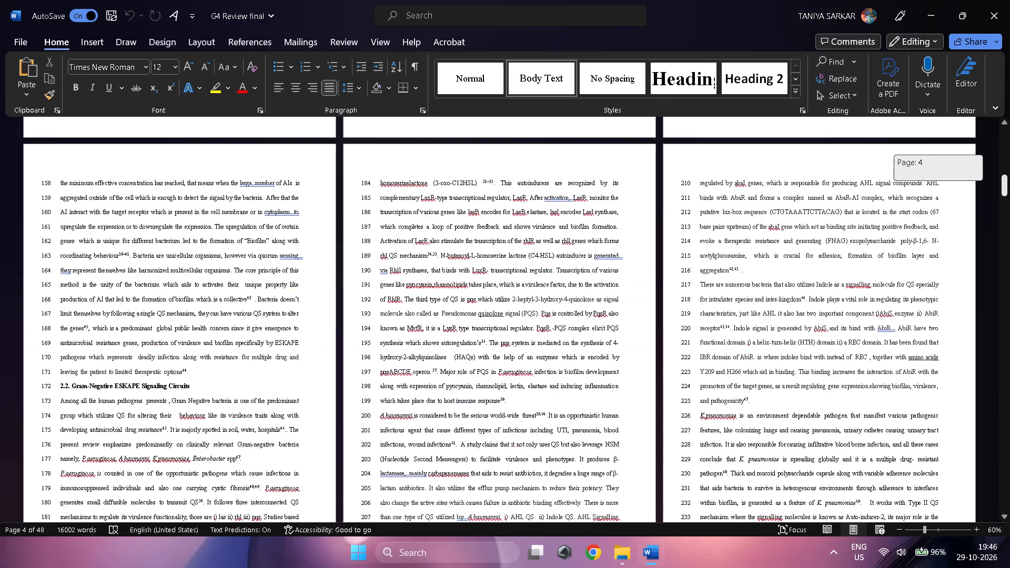
{"action": "left_click_drag", "start_coordinate": [1009, 194], "coordinate": [1009, 469]}
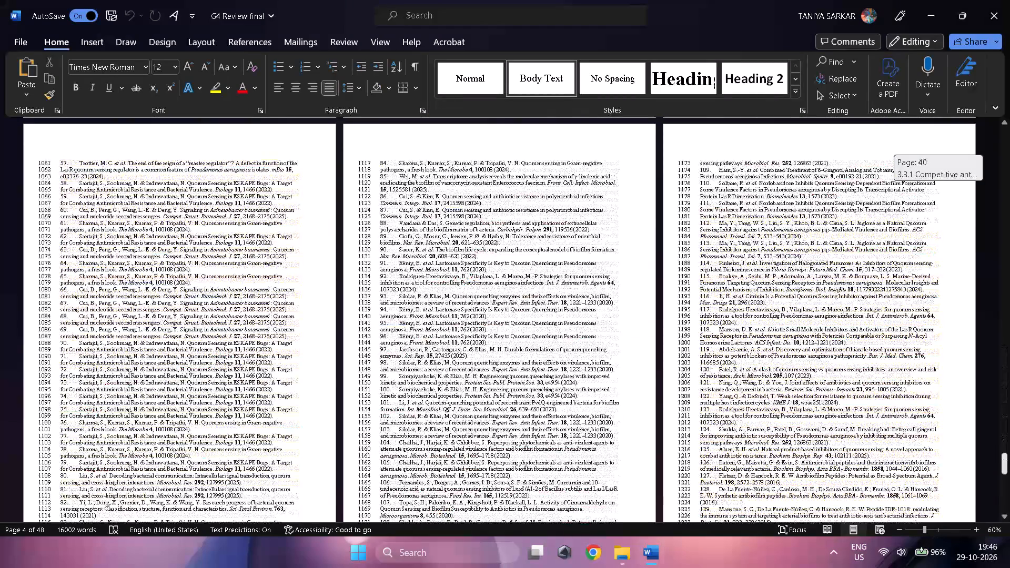
{"action": "left_click_drag", "start_coordinate": [1009, 469], "coordinate": [1009, 372]}
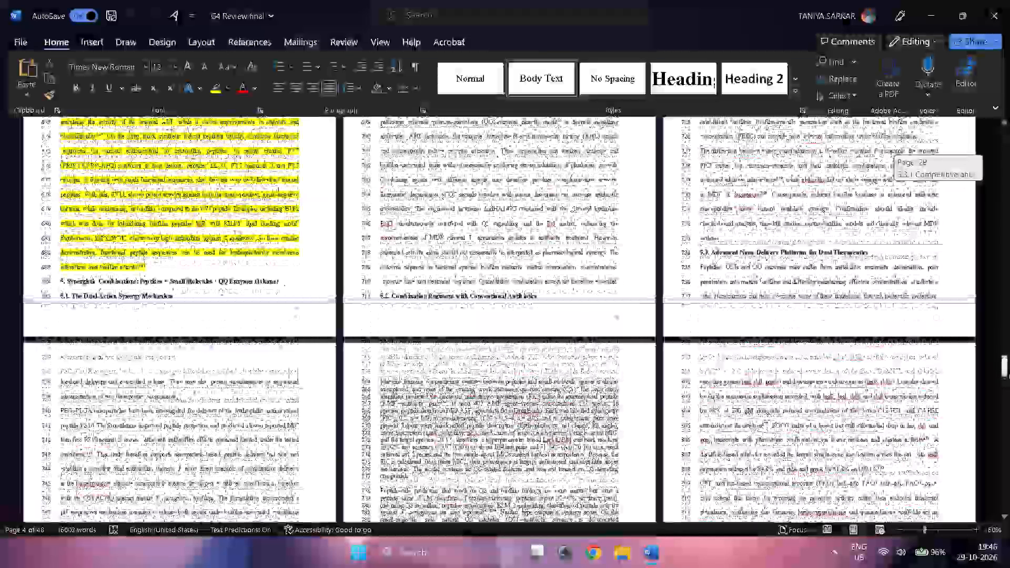
{"action": "left_click_drag", "start_coordinate": [1009, 372], "coordinate": [1008, 354]}
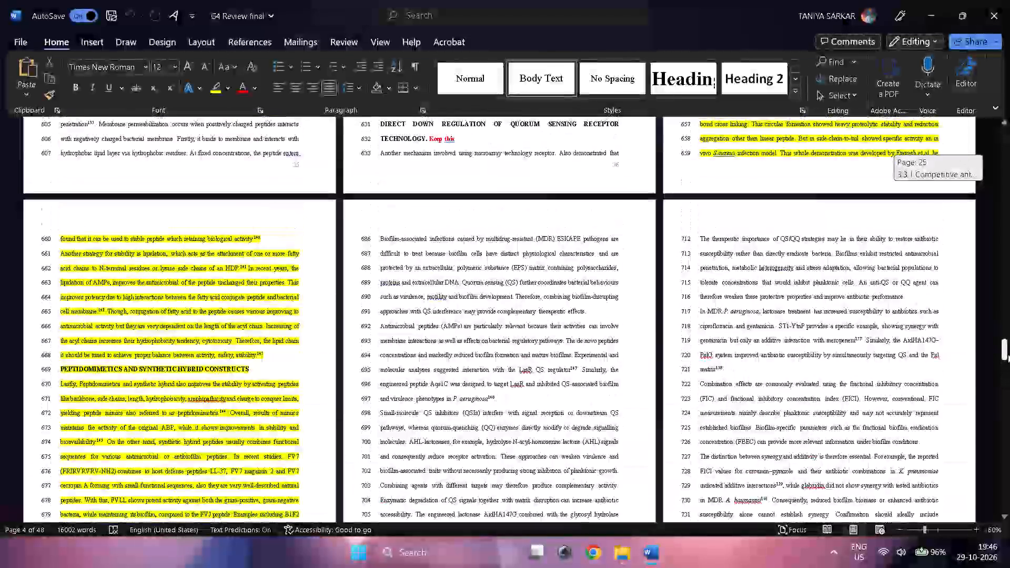
{"action": "left_click_drag", "start_coordinate": [1008, 354], "coordinate": [1008, 355]}
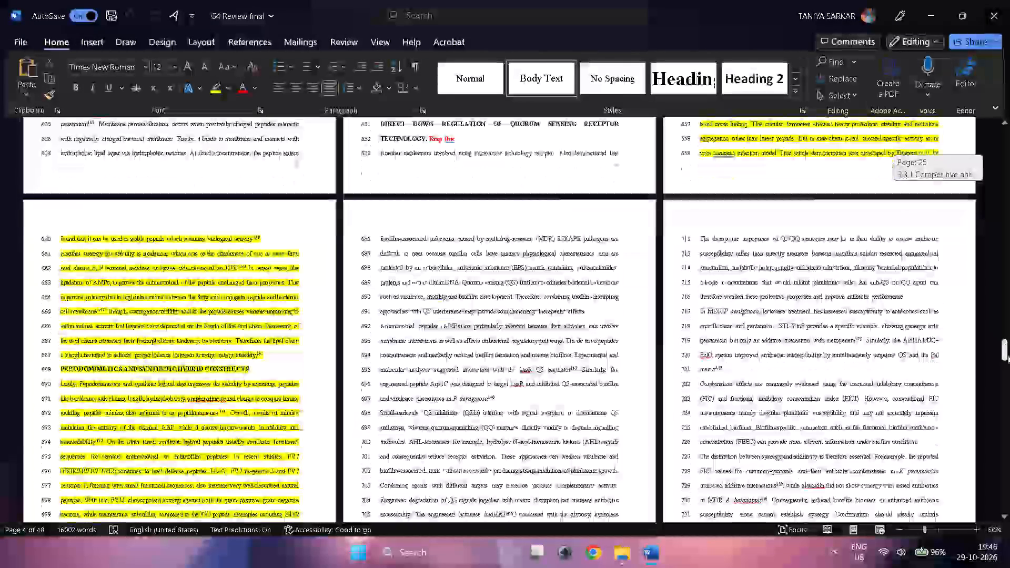
{"action": "left_click_drag", "start_coordinate": [1008, 355], "coordinate": [1005, 327]}
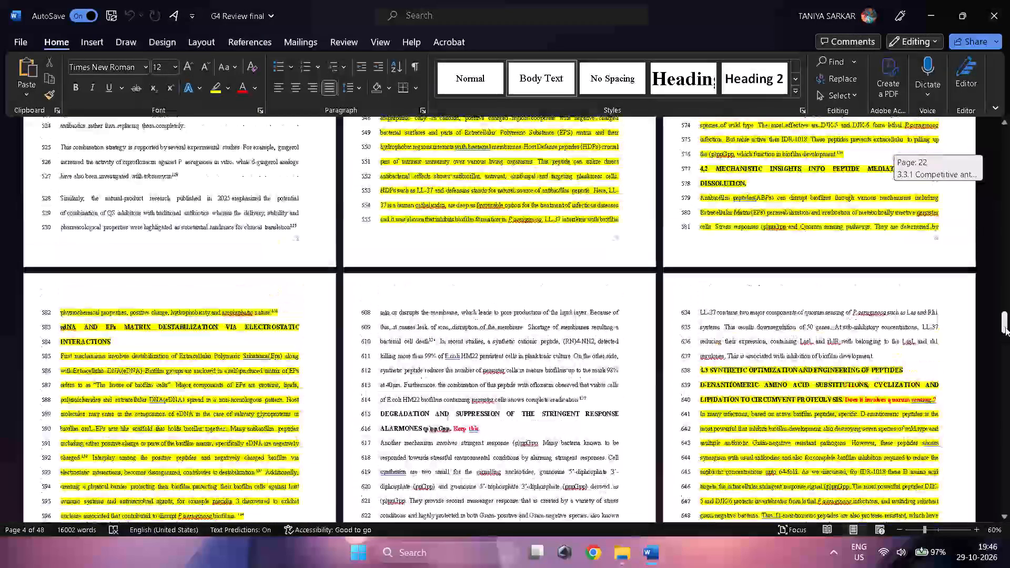
{"action": "left_click_drag", "start_coordinate": [1005, 327], "coordinate": [1008, 314]}
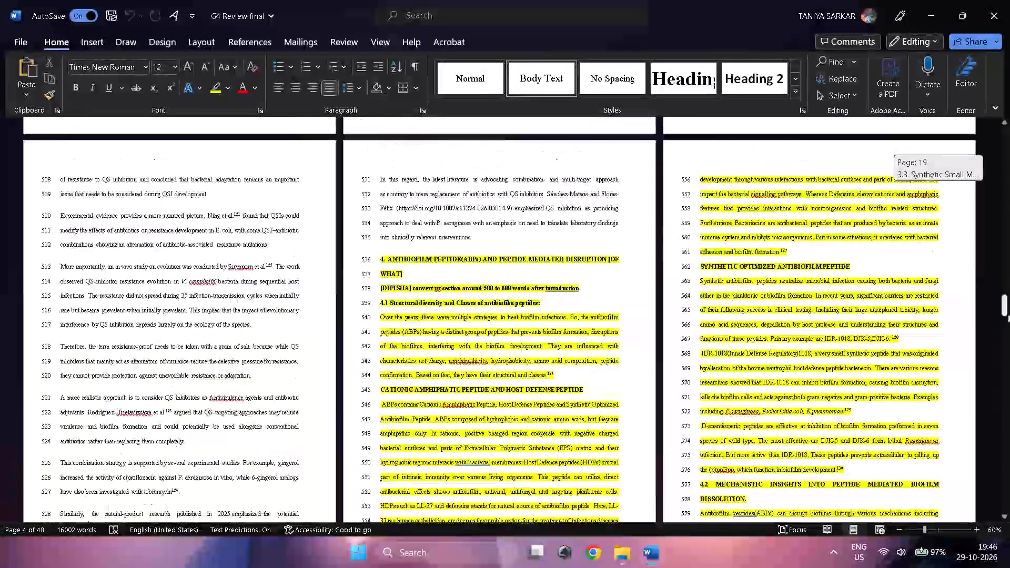
{"action": "left_click_drag", "start_coordinate": [1008, 314], "coordinate": [1009, 388]}
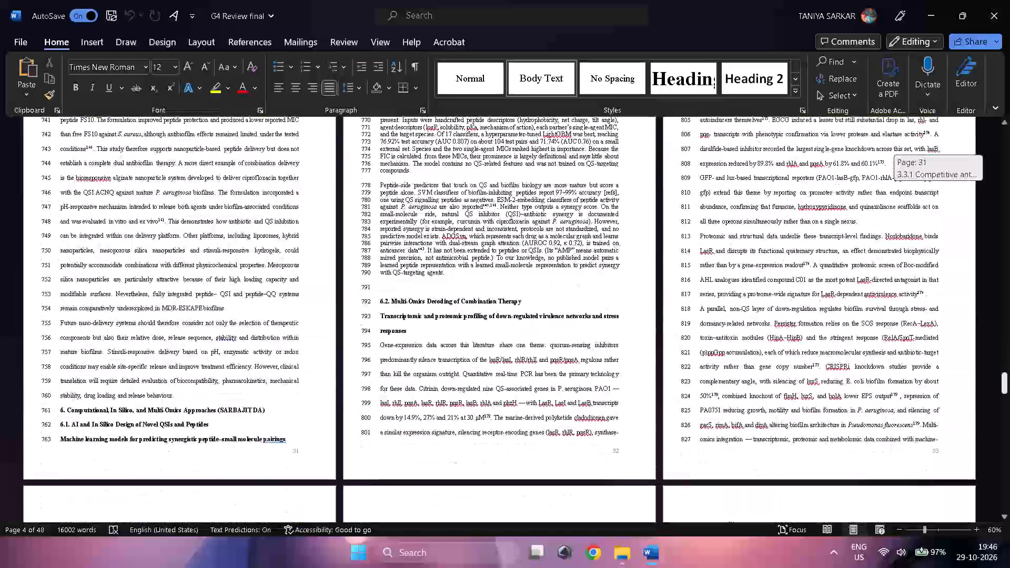
{"action": "left_click_drag", "start_coordinate": [1009, 388], "coordinate": [1009, 402]}
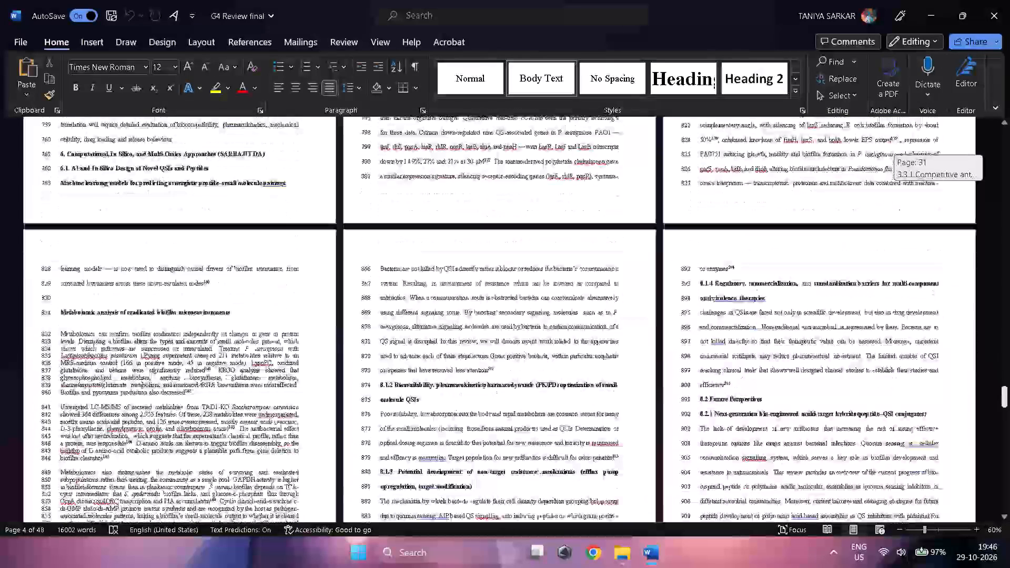
{"action": "left_click_drag", "start_coordinate": [1009, 402], "coordinate": [1009, 391]}
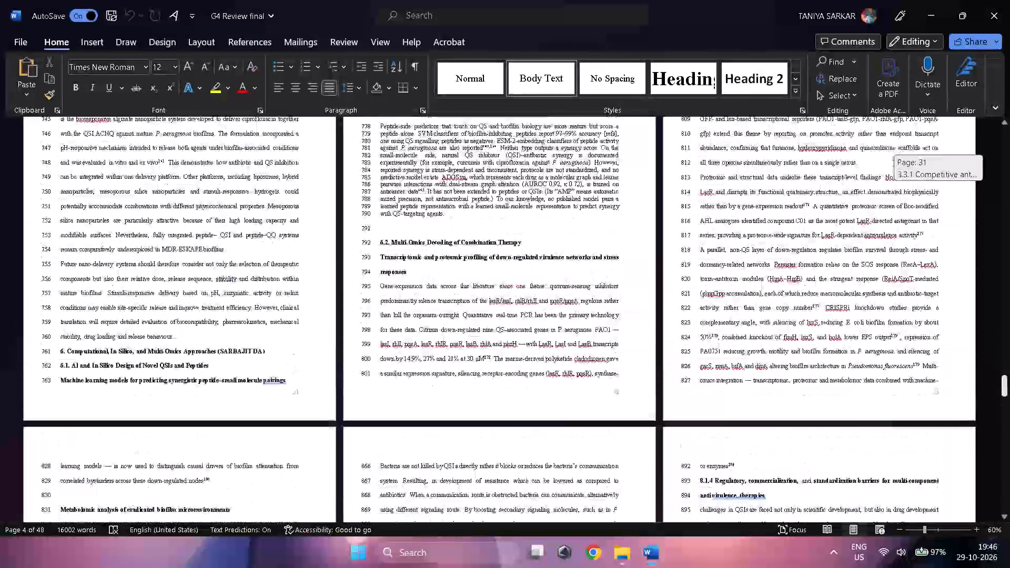
{"action": "left_click_drag", "start_coordinate": [1009, 391], "coordinate": [1007, 402]}
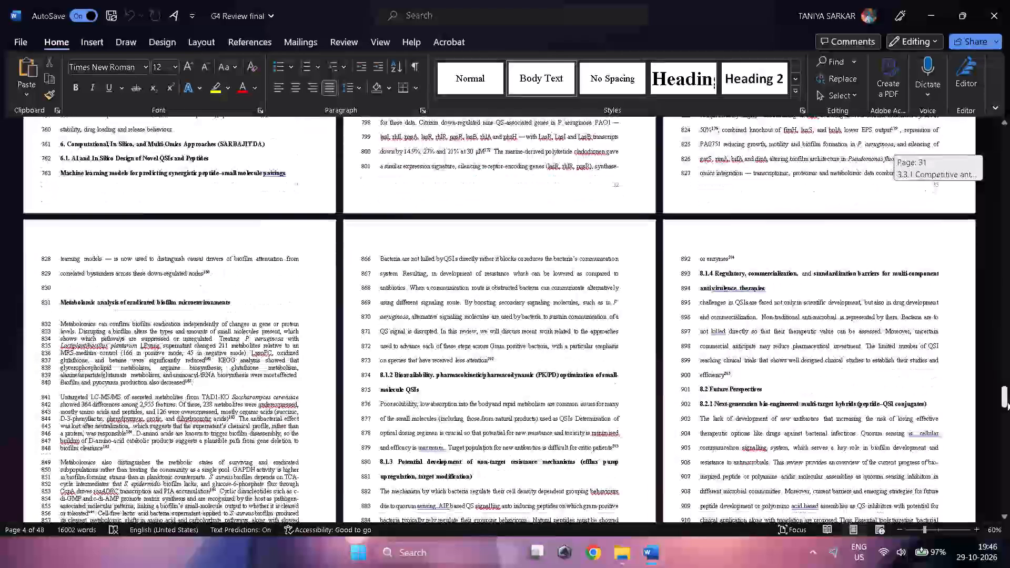
{"action": "left_click_drag", "start_coordinate": [1007, 402], "coordinate": [1009, 409]}
{"action": "scroll", "coordinate": [1009, 409], "scroll_direction": "down", "scroll_amount": 1}
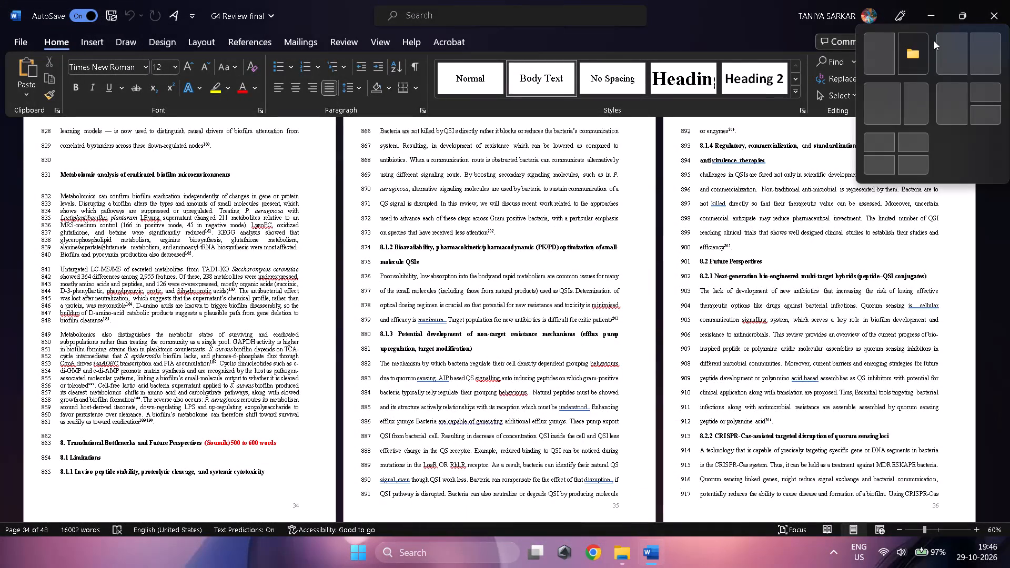
Snap the G4 Review final document to the right half of the screen for a side-by-side layout.
{"action": "left_click", "coordinate": [982, 45]}
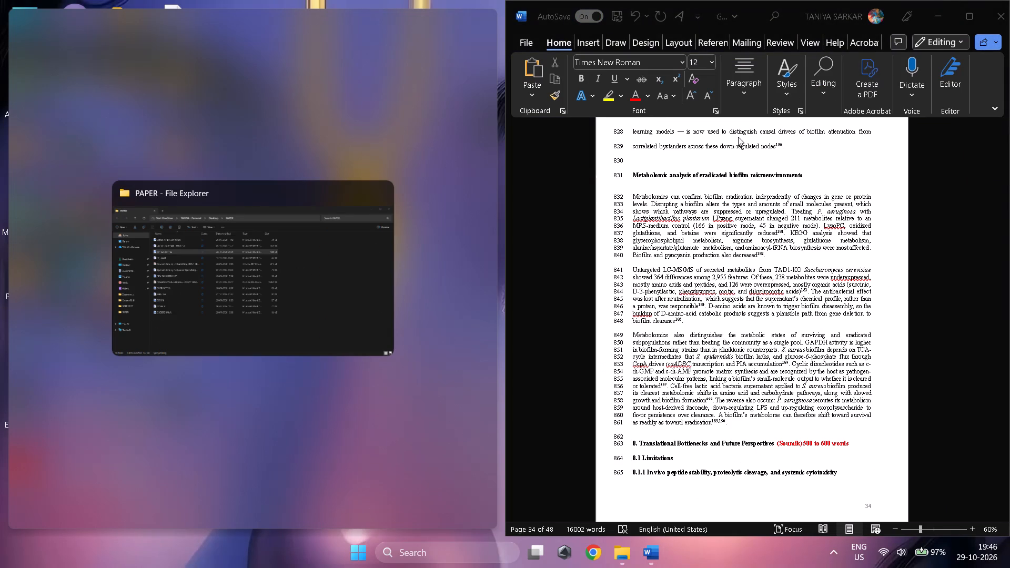
Open the Windows search.
{"action": "left_click", "coordinate": [443, 549]}
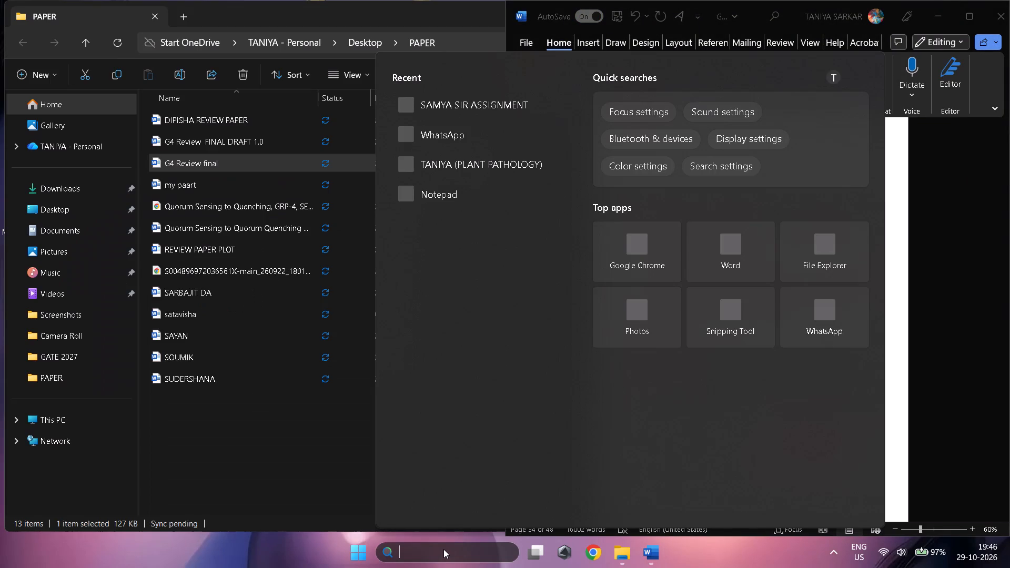
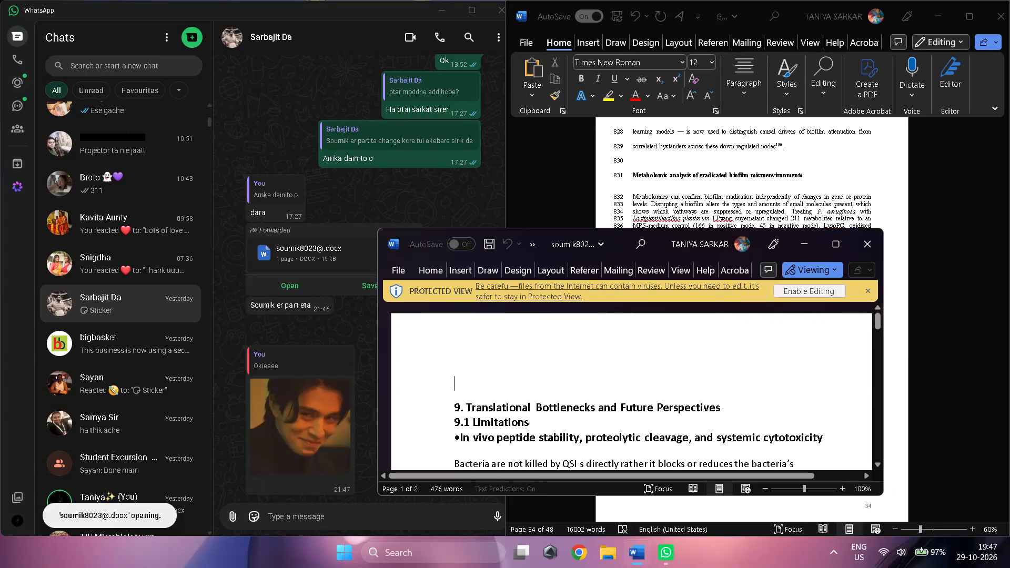
Enable editing of the protected document containing section 9, Translational Bottlenecks and Future Perspectives.
{"action": "left_click", "coordinate": [835, 289]}
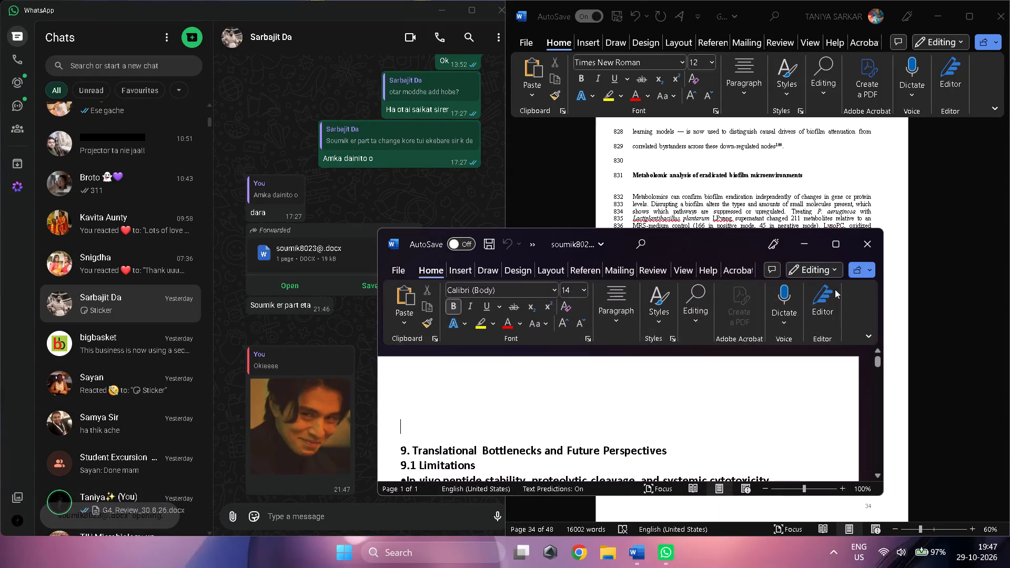
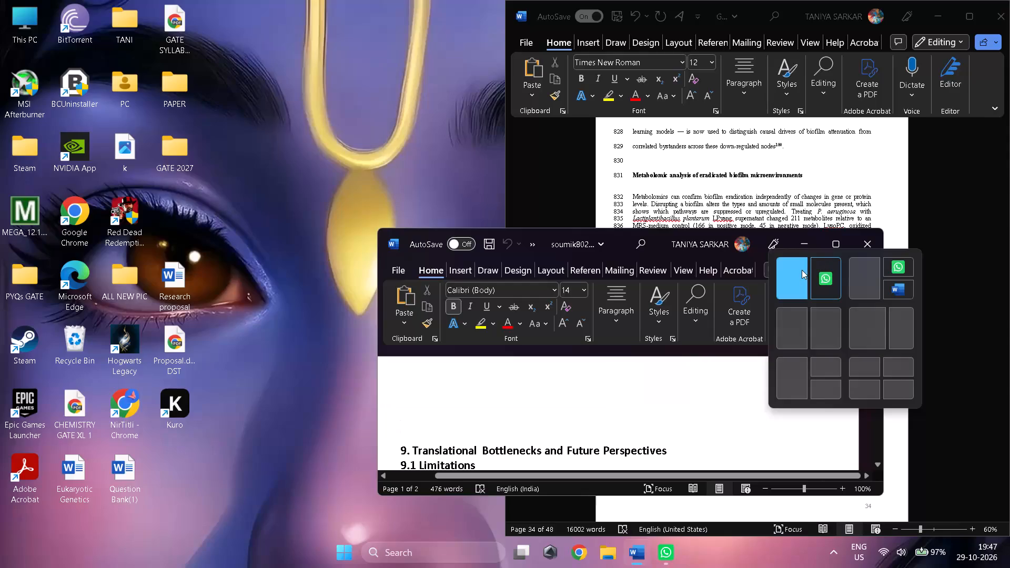
Snap the received document with the Translational Bottlenecks section to the left half of the screen, side by side with WhatsApp.
{"action": "left_click", "coordinate": [800, 270]}
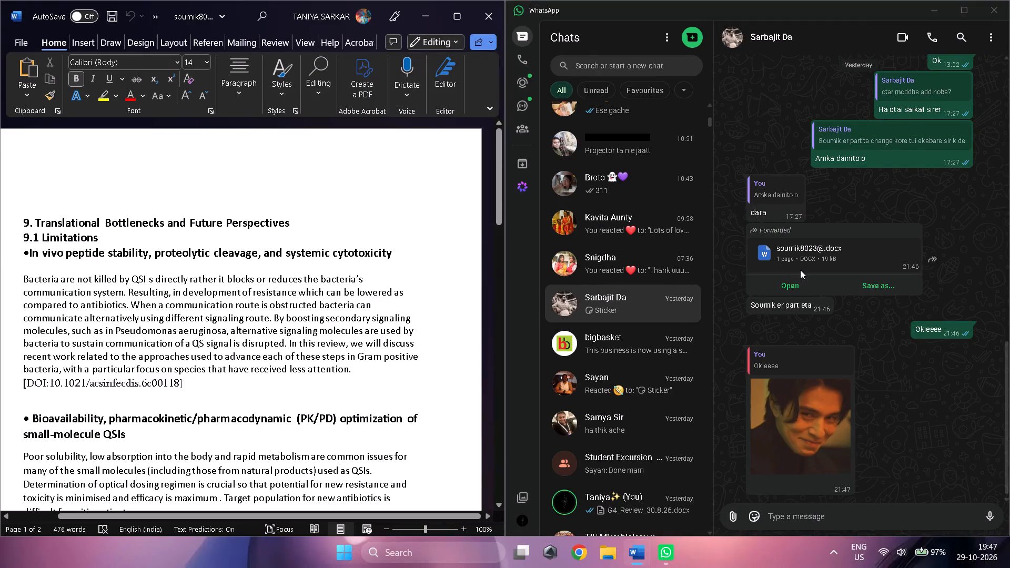
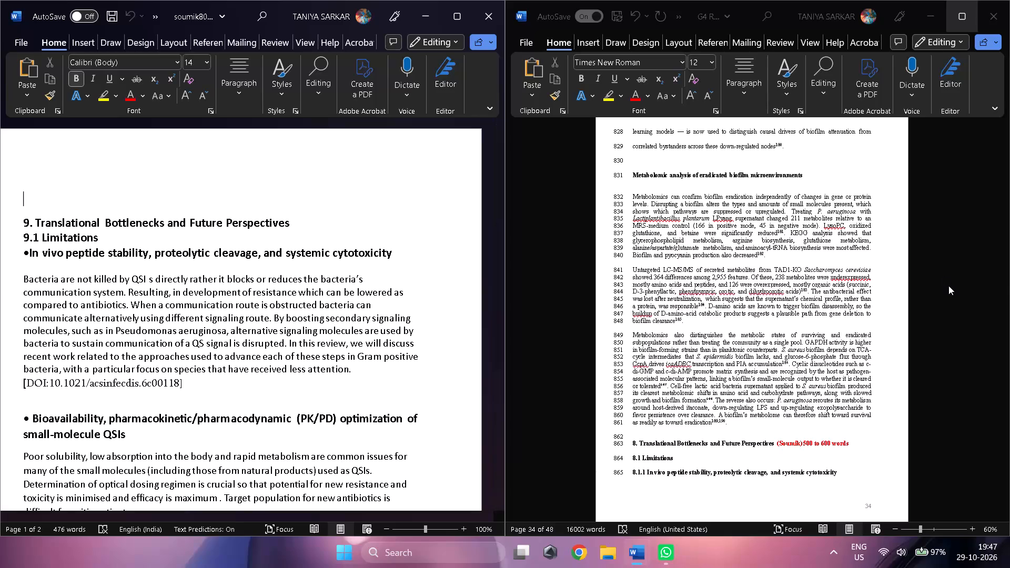
Compare the review's section 8.1 Limitations, starting at in vivo peptide stability, with the matching text in the received Translational Bottlenecks document.
{"action": "left_click", "coordinate": [902, 461]}
{"action": "double_click", "coordinate": [1005, 514]}
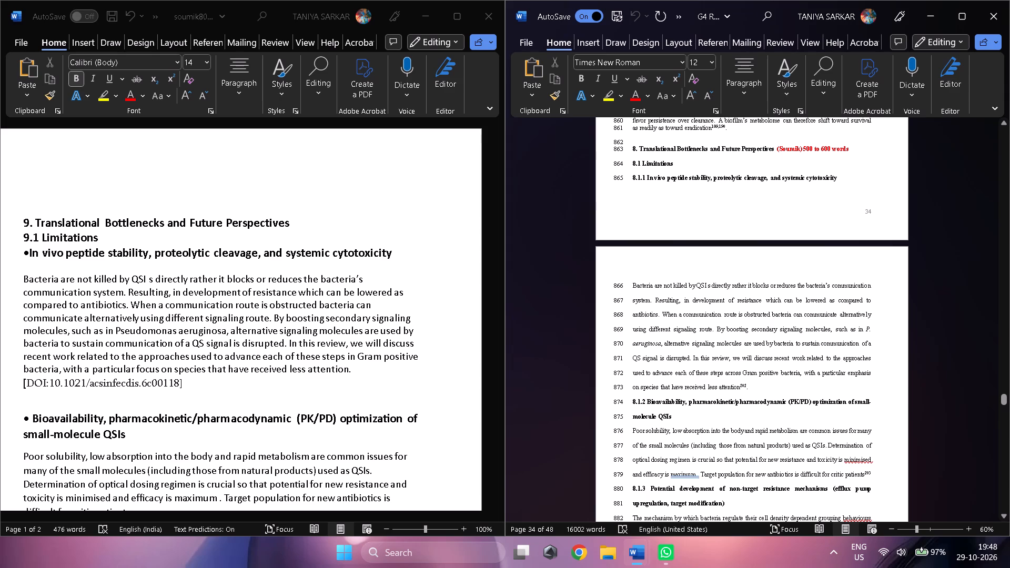
Delete the body paragraph under heading 8.1.1 on in vivo peptide stability in the G4 Review document.
{"action": "left_click", "coordinate": [629, 284]}
{"action": "left_click_drag", "start_coordinate": [629, 284], "coordinate": [764, 392]}
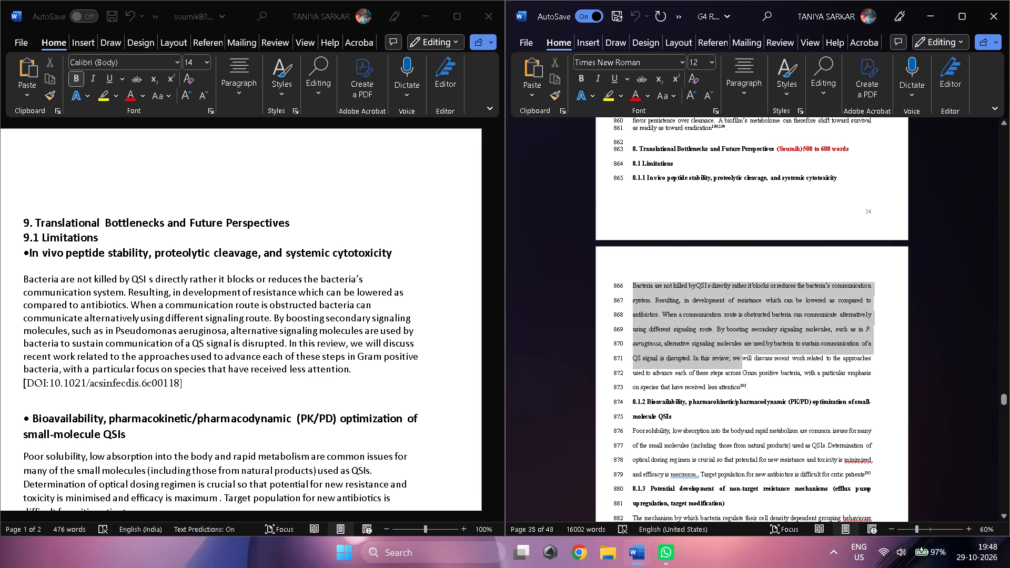
{"action": "left_click_drag", "start_coordinate": [764, 392], "coordinate": [766, 397]}
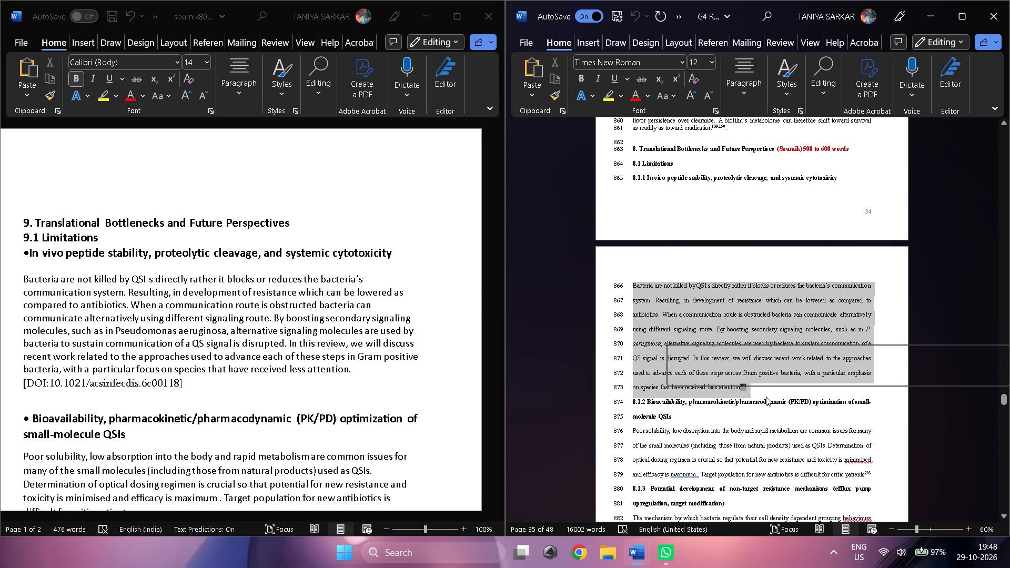
{"action": "key", "text": "BackSpace"}
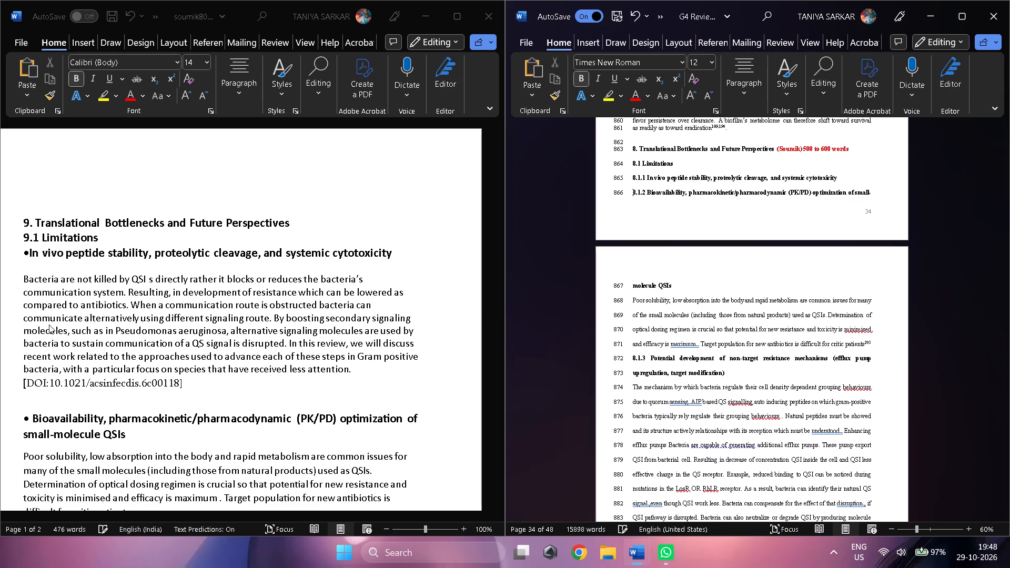
Copy the section 9.1 draft's first paragraph, from "Bacteria are not killed by" through its bracketed DOI.
{"action": "left_click", "coordinate": [23, 279]}
{"action": "left_click_drag", "start_coordinate": [23, 279], "coordinate": [43, 289]}
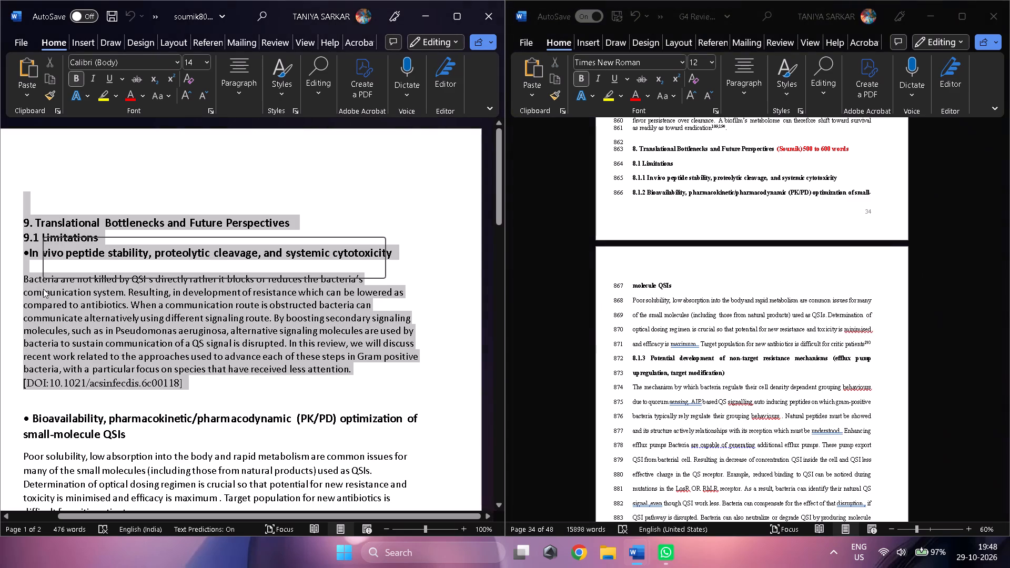
{"action": "left_click", "coordinate": [346, 198]}
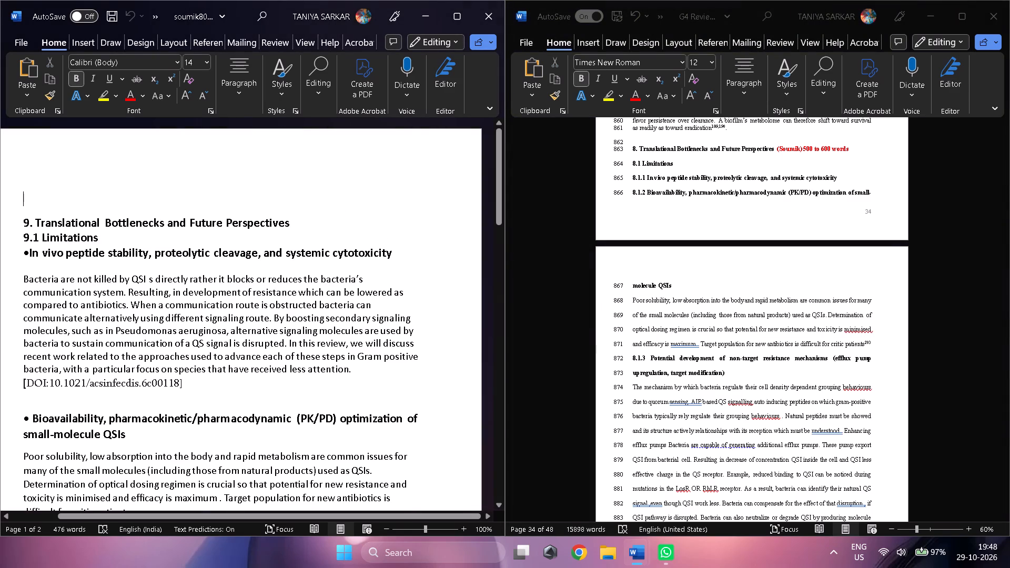
{"action": "left_click", "coordinate": [20, 278]}
{"action": "left_click_drag", "start_coordinate": [20, 278], "coordinate": [183, 382]}
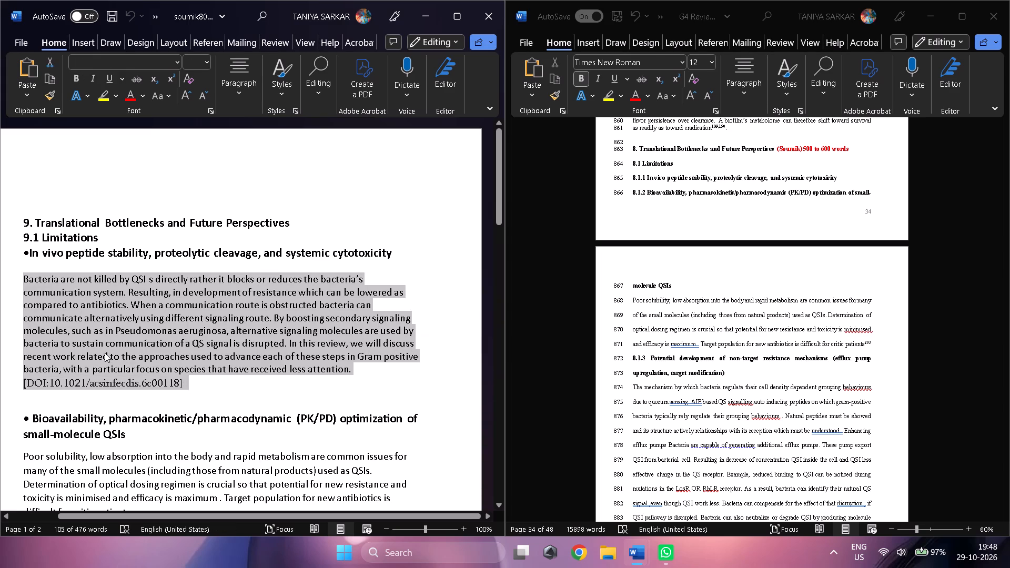
{"action": "key", "text": "ctrl+c"}
Paste the copied paragraph between headings 8.1.1 and 8.1.2 of the G4 Review document.
{"action": "left_click", "coordinate": [844, 179]}
{"action": "left_click", "coordinate": [844, 179]}
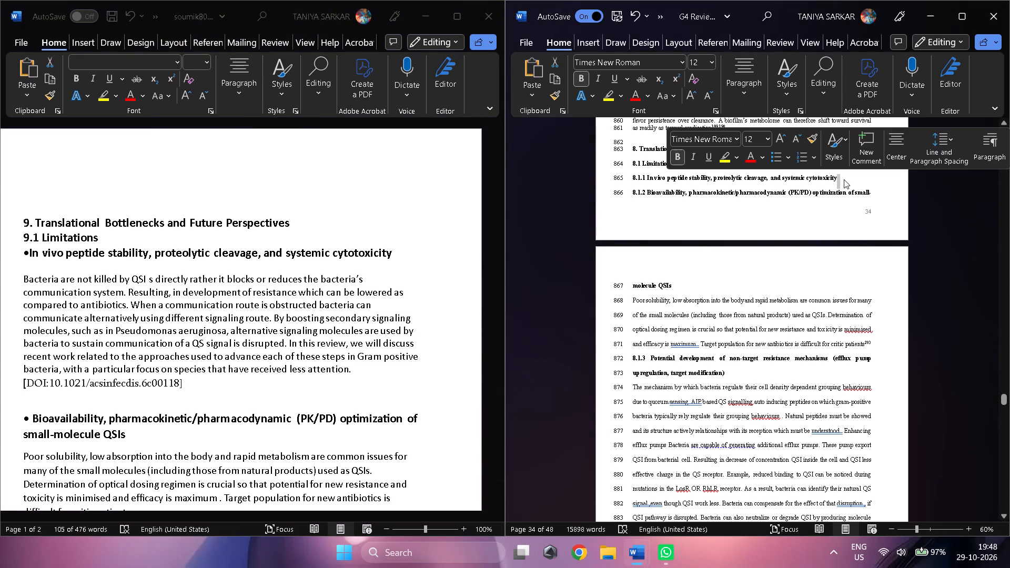
{"action": "key", "text": "Return"}
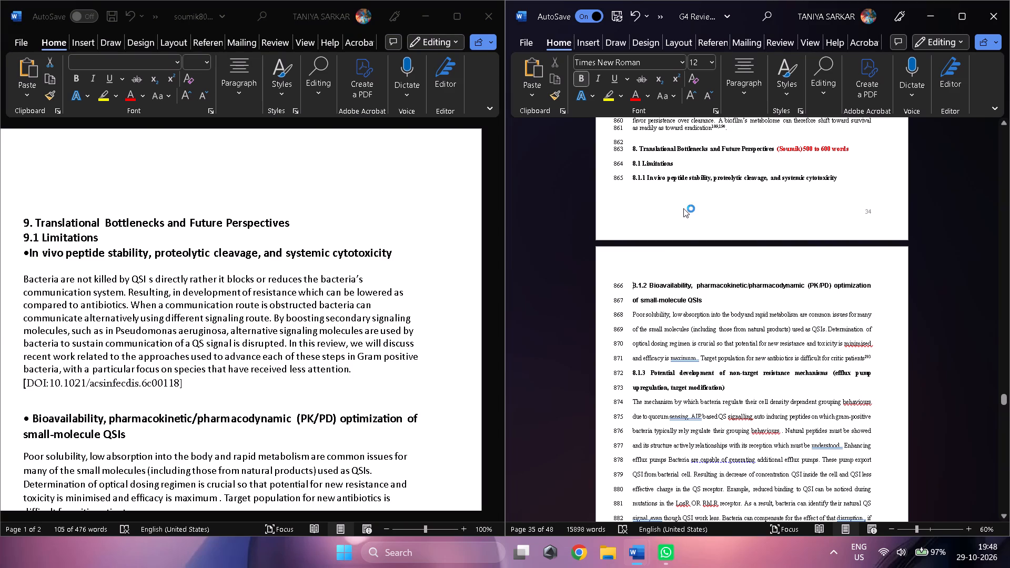
{"action": "left_click", "coordinate": [630, 202]}
{"action": "left_click", "coordinate": [846, 181]}
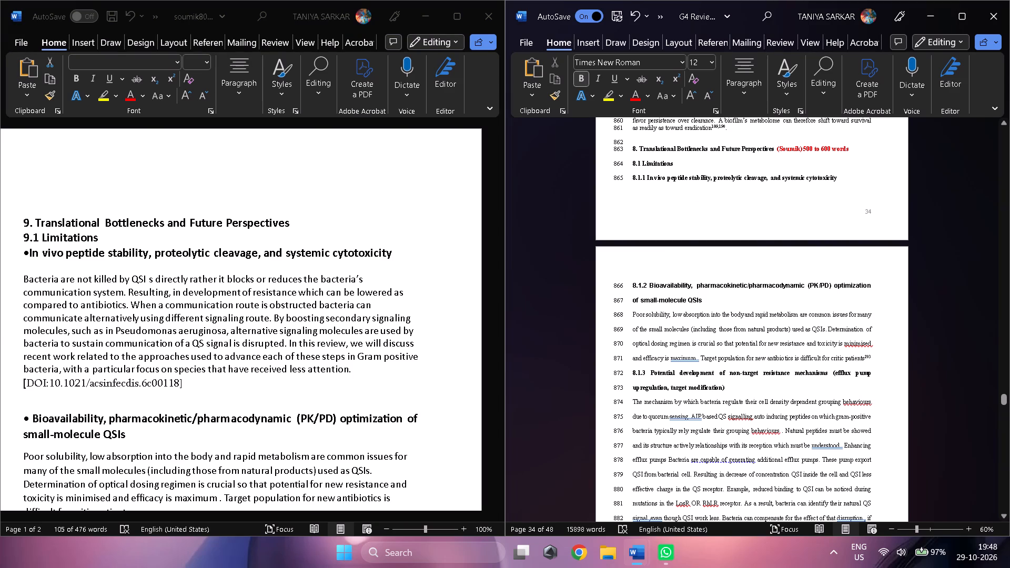
{"action": "left_click", "coordinate": [631, 283]}
{"action": "key", "text": "ctrl+v"}
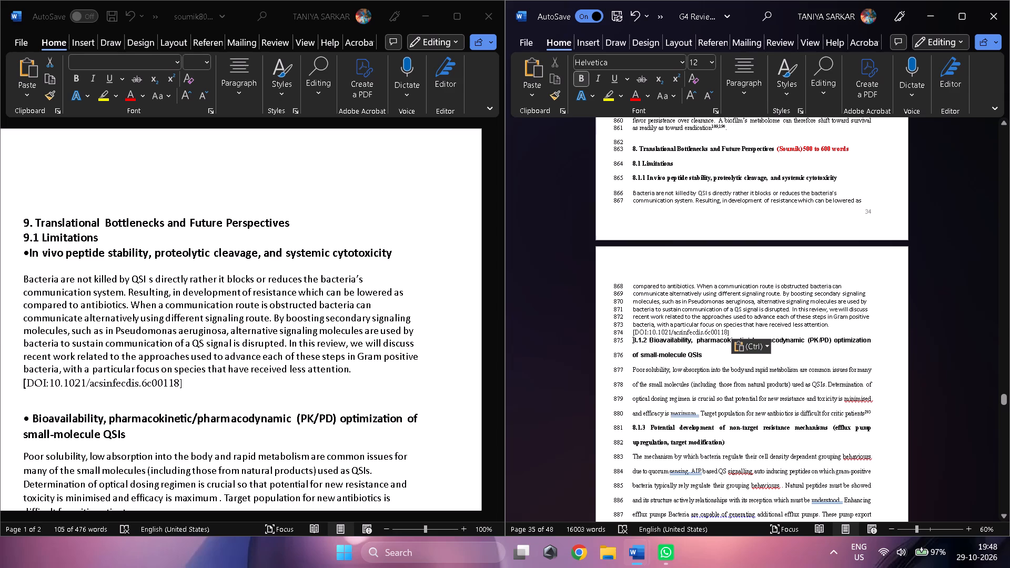
Remove the square brackets around DOI:10.1021/acsinfecdis.6c00118 in the pasted text and end it with a full stop and a space.
{"action": "left_click", "coordinate": [730, 332]}
{"action": "key", "text": "BackSpace"}
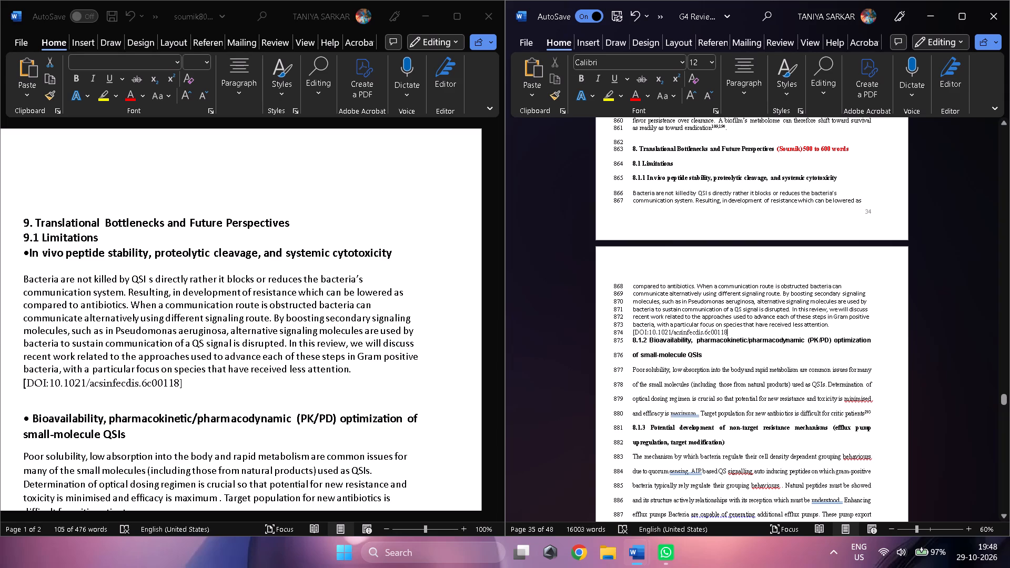
{"action": "left_click", "coordinate": [635, 332]}
{"action": "key", "text": "BackSpace"}
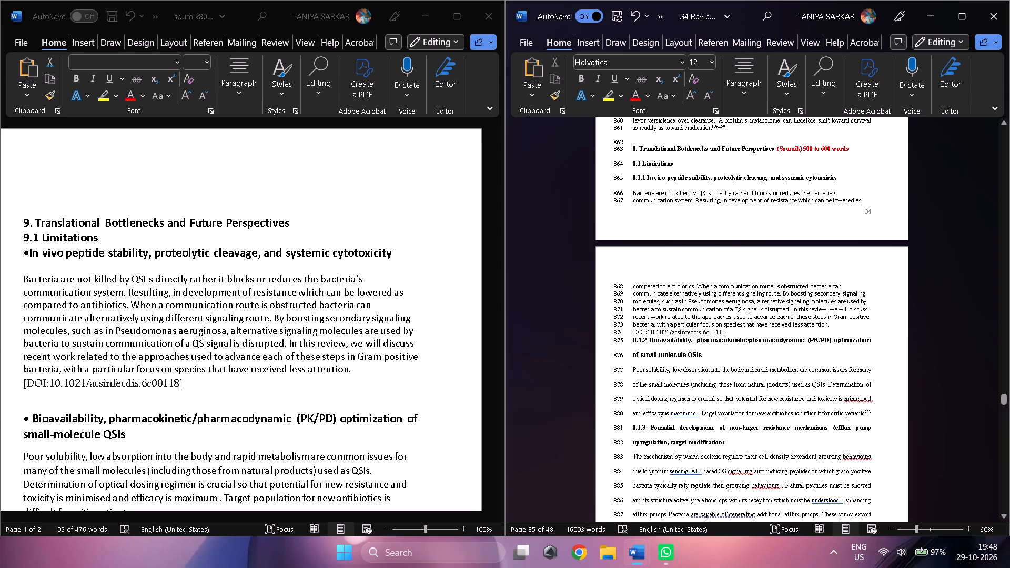
{"action": "left_click", "coordinate": [728, 334]}
{"action": "type", "text": "."}
{"action": "key", "text": "space"}
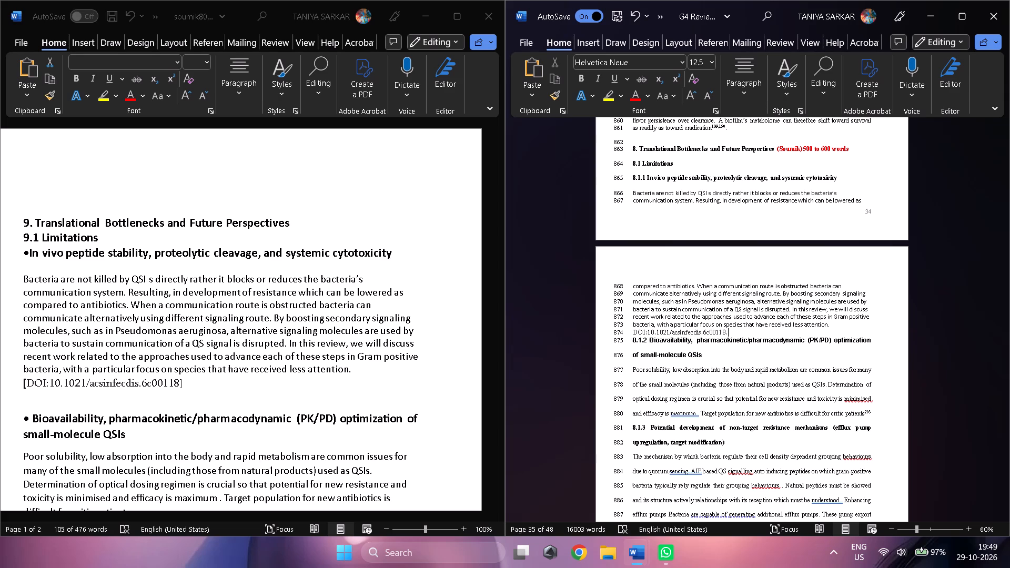
Highlight the DOI line under section 8.1.1 in yellow.
{"action": "left_click_drag", "start_coordinate": [728, 332], "coordinate": [644, 333]}
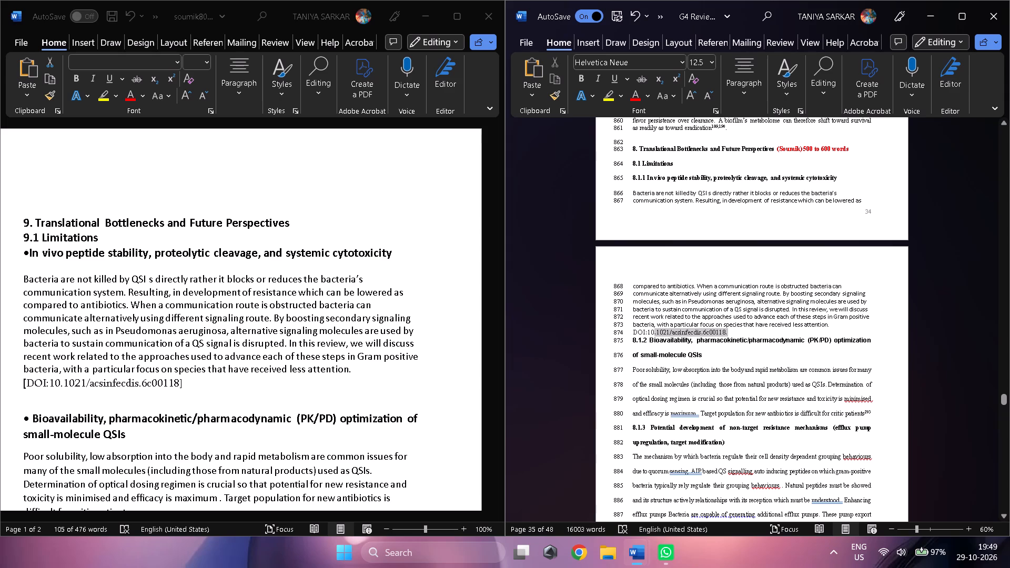
{"action": "left_click_drag", "start_coordinate": [644, 333], "coordinate": [634, 332]}
{"action": "left_click", "coordinate": [665, 313]}
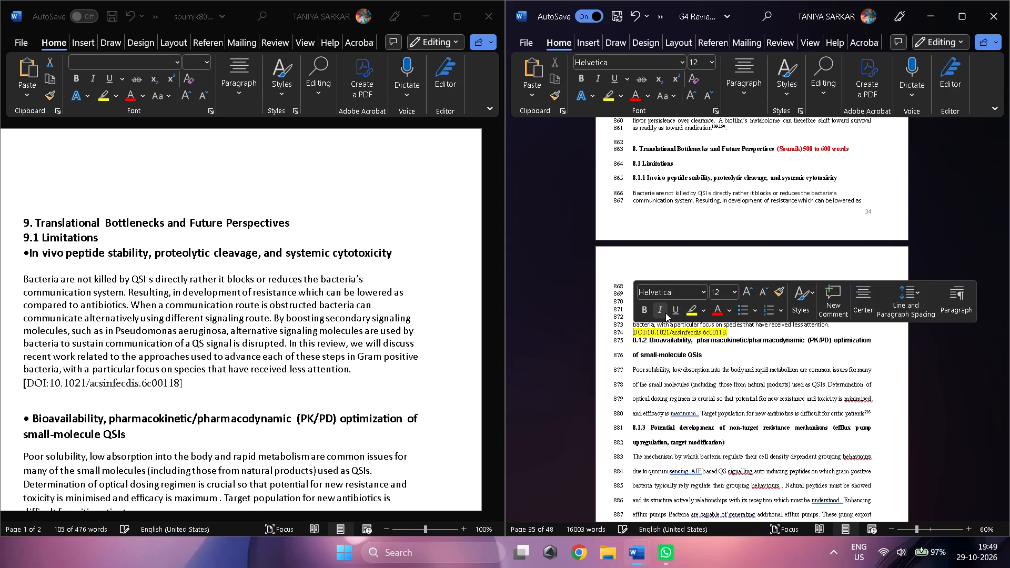
{"action": "left_click", "coordinate": [714, 349]}
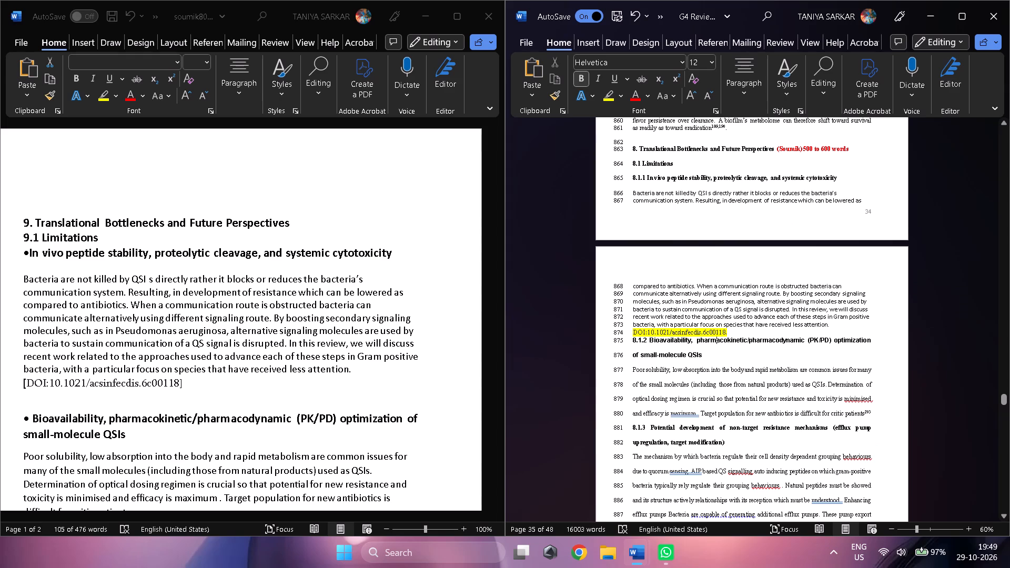
Insert a blank line between the highlighted DOI and the 8.1.2 heading.
{"action": "left_click", "coordinate": [754, 330]}
{"action": "key", "text": "Return"}
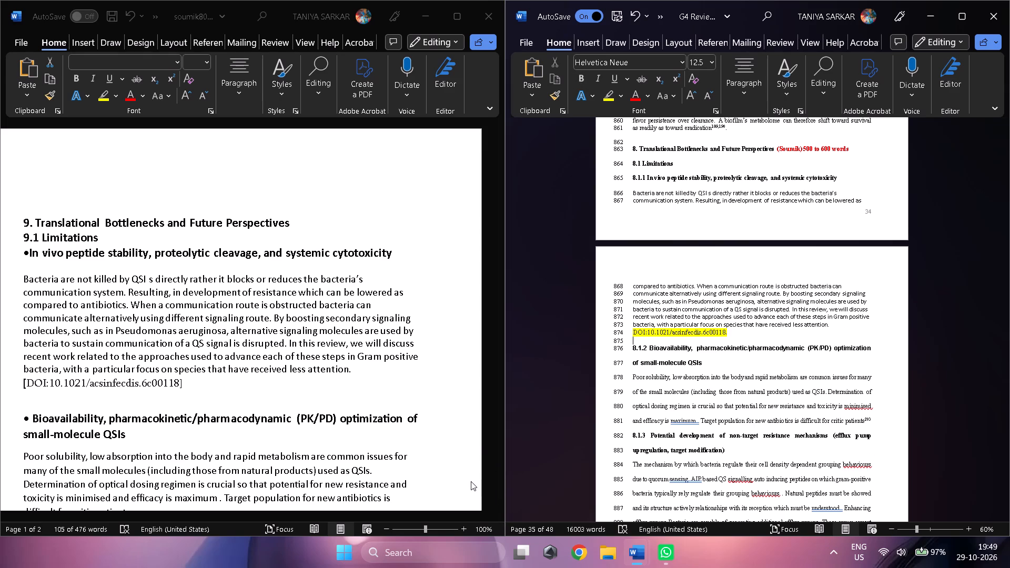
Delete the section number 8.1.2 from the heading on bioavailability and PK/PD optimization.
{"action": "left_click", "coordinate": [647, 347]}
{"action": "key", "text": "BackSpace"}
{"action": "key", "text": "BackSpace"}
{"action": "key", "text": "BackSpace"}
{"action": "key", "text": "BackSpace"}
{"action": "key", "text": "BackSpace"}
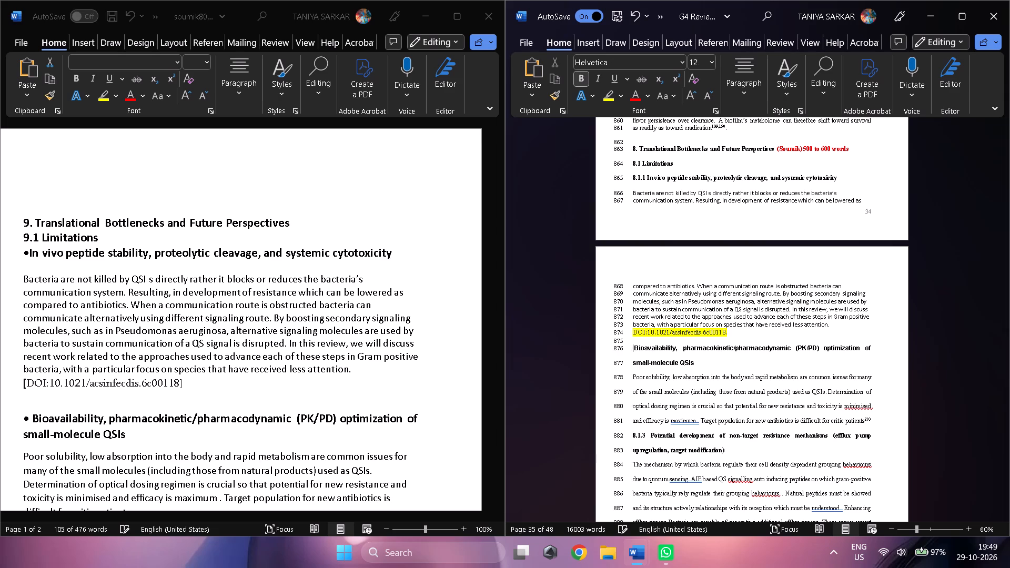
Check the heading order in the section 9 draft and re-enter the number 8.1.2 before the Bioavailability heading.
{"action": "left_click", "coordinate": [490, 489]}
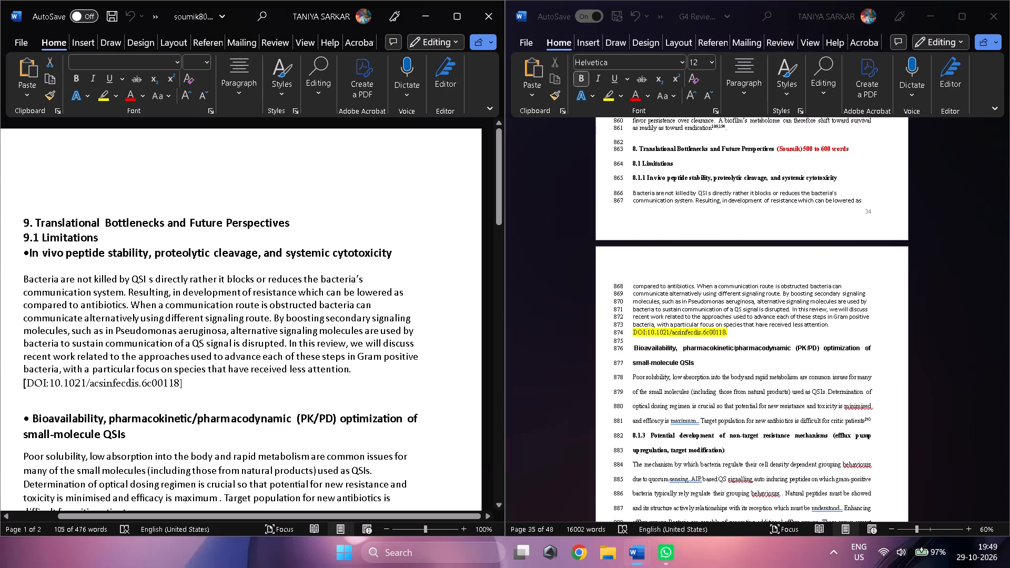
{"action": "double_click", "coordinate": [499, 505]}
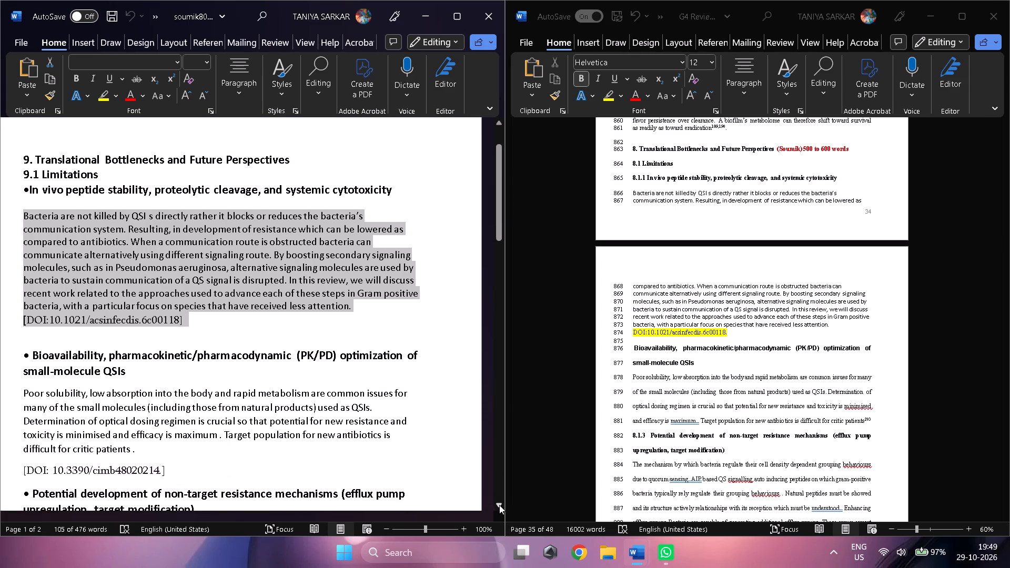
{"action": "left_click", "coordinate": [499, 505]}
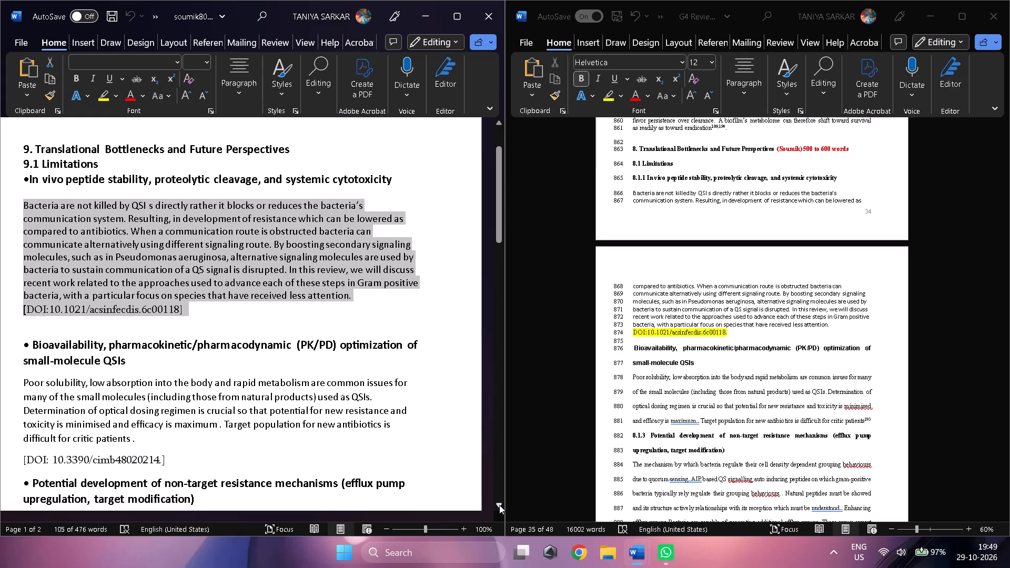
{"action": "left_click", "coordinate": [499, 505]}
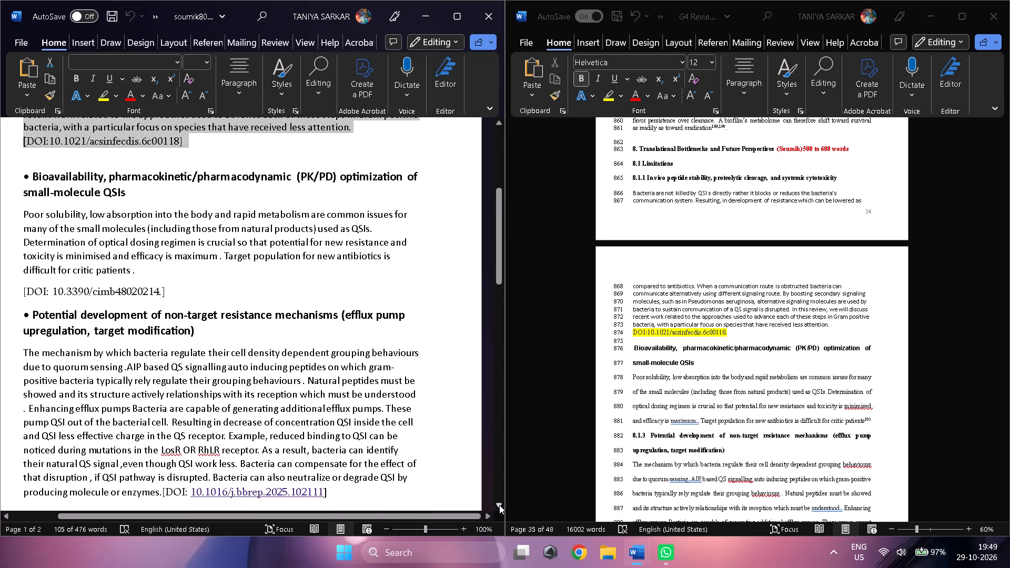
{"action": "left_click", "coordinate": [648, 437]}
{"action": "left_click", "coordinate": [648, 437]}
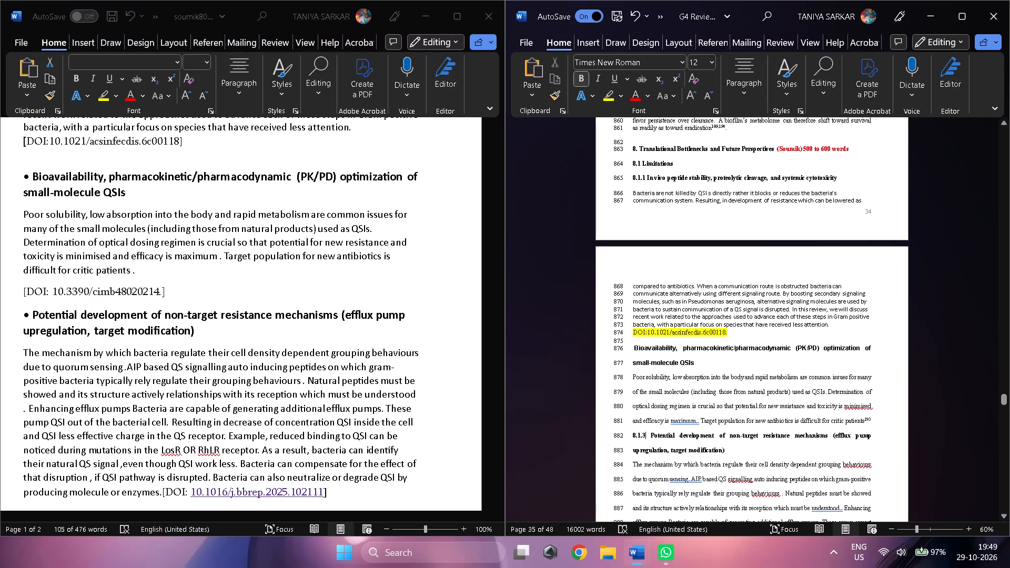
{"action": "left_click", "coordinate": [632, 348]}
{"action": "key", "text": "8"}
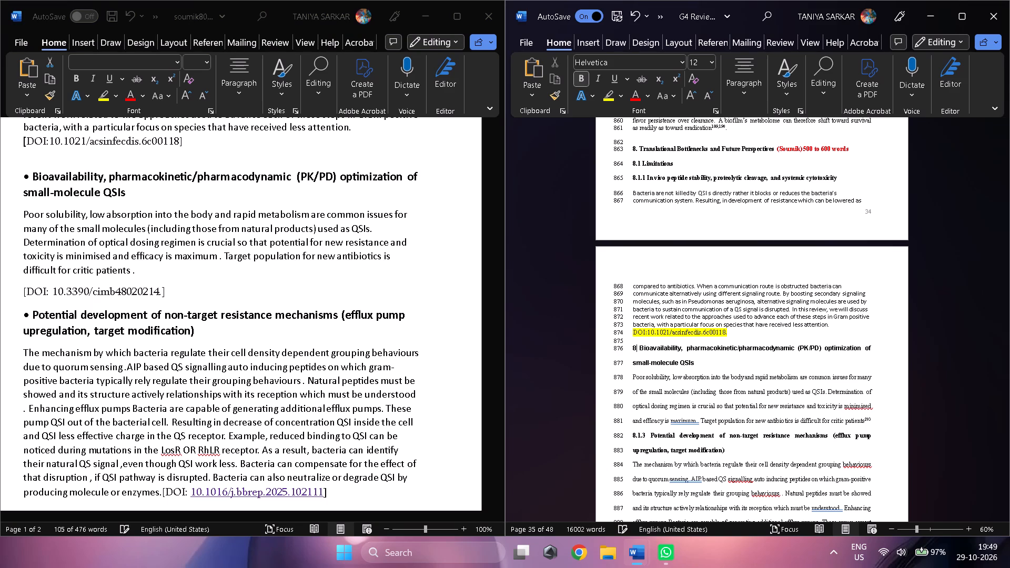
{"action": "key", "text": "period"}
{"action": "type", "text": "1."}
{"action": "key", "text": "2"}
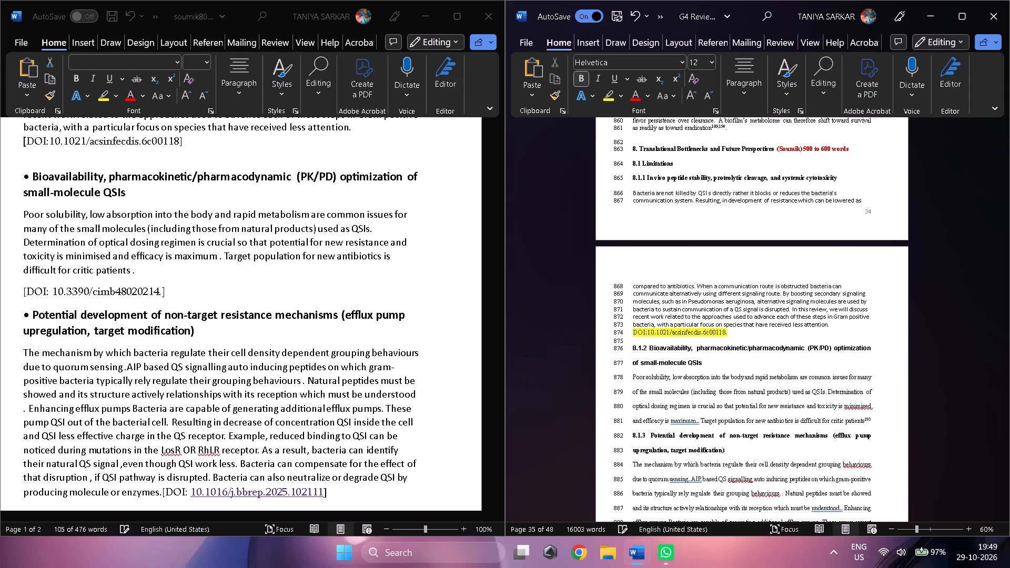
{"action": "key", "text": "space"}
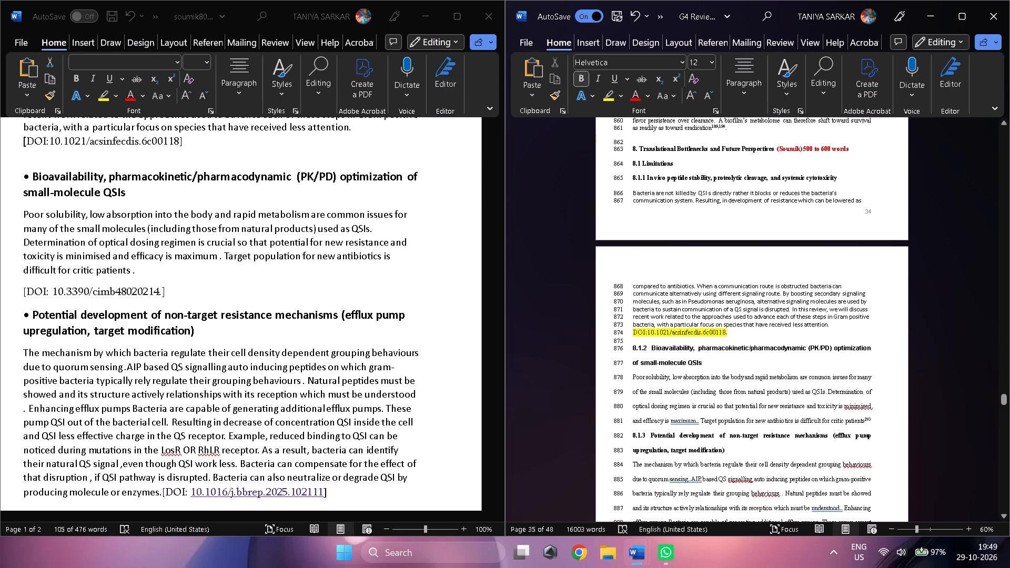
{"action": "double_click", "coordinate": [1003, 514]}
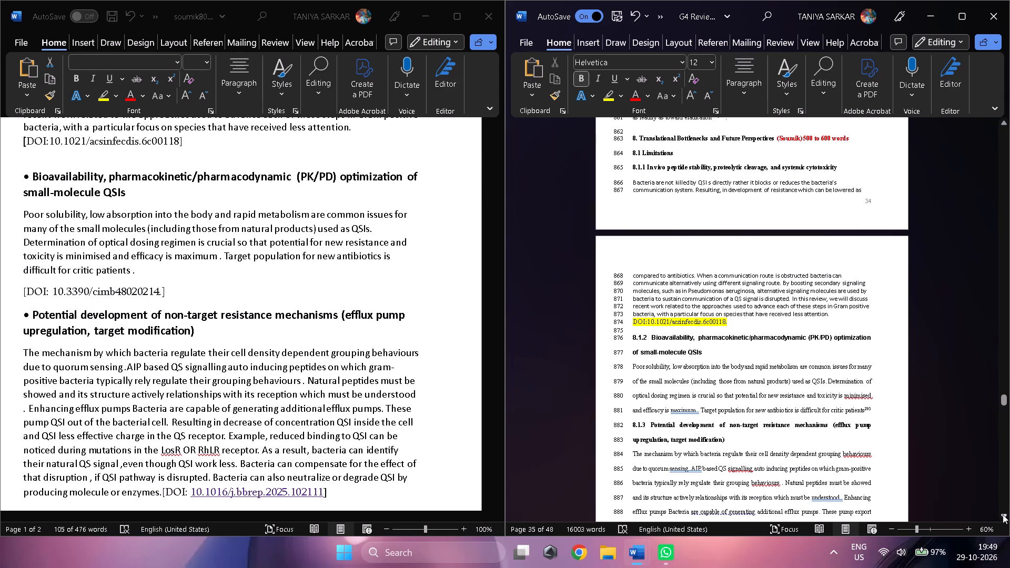
Compare the remaining section 8 text with the source draft and capitalize "Challenges" at the start of the 8.1.4 paragraph.
{"action": "left_click", "coordinate": [1003, 514]}
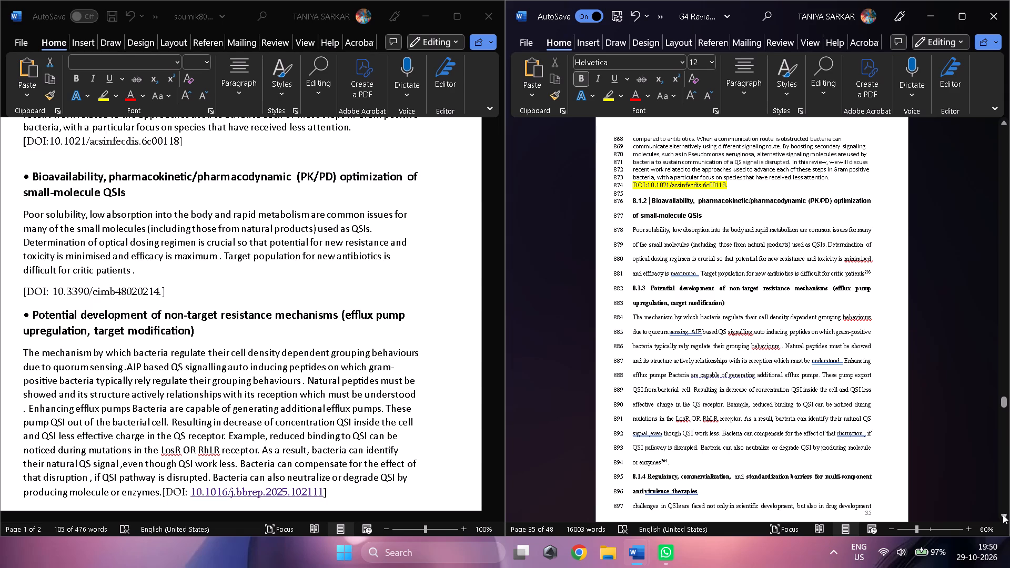
{"action": "left_click", "coordinate": [1003, 514]}
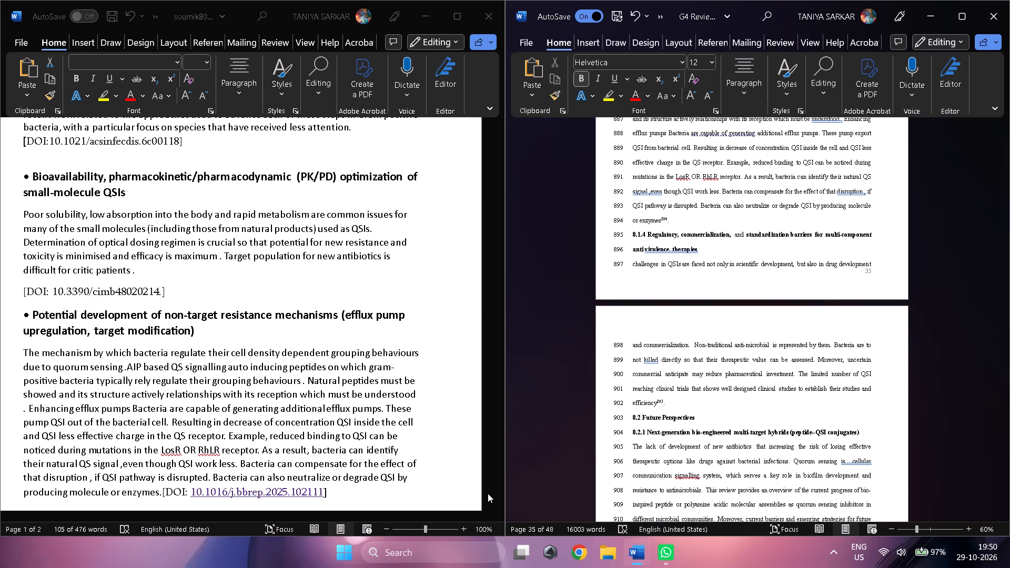
{"action": "left_click", "coordinate": [479, 491]}
{"action": "left_click", "coordinate": [500, 509]}
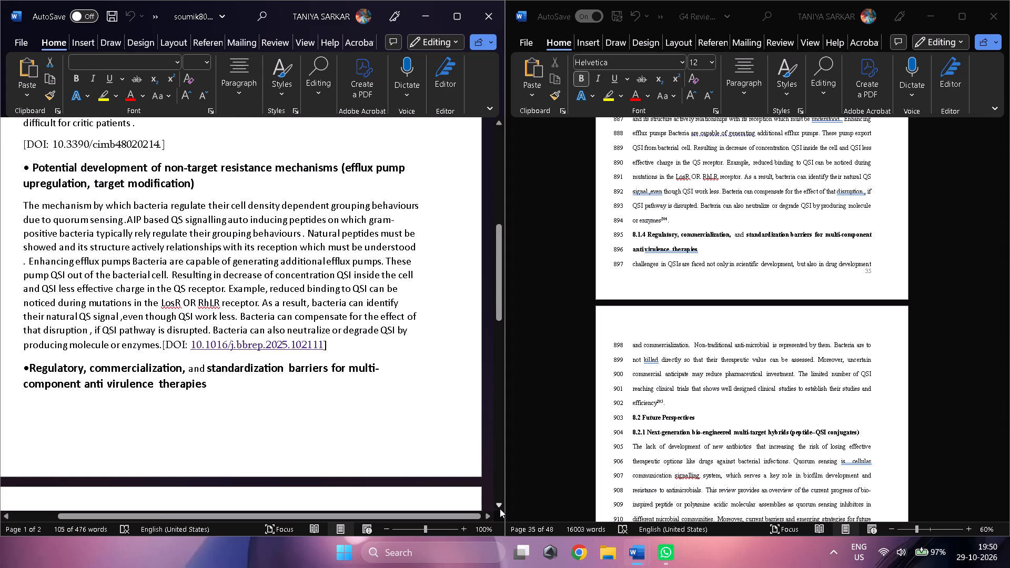
{"action": "left_click", "coordinate": [500, 509]}
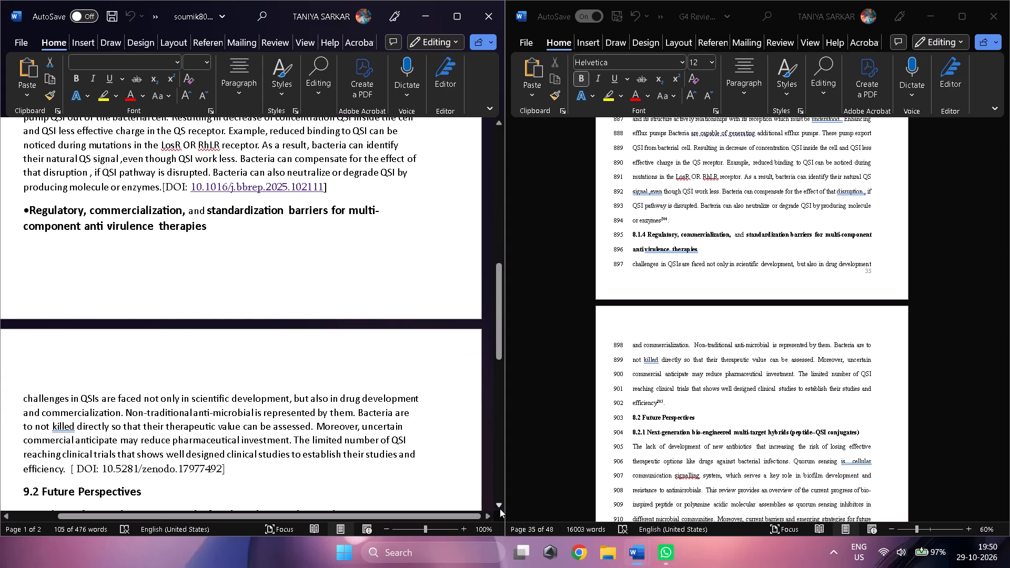
{"action": "left_click", "coordinate": [500, 481]}
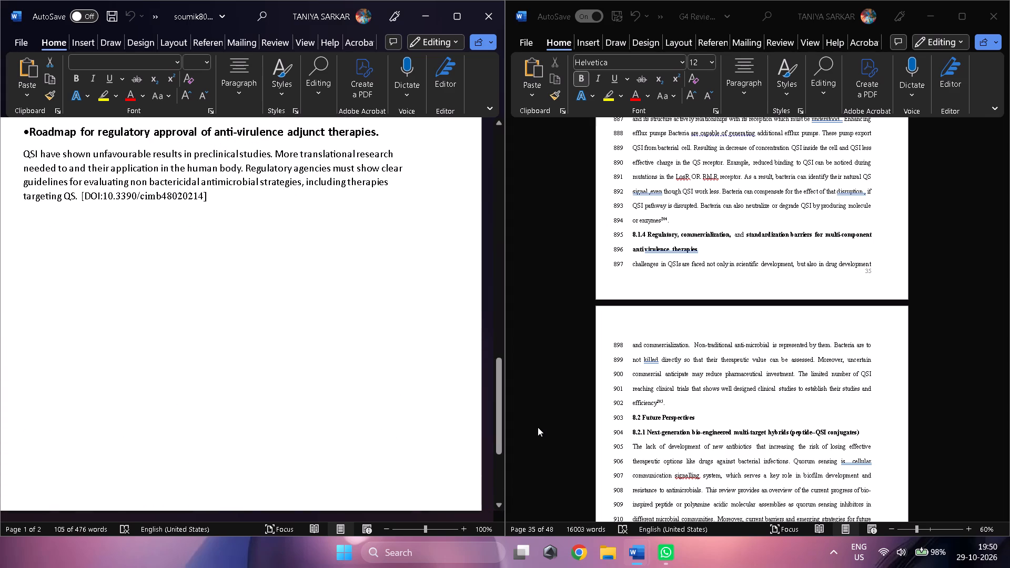
{"action": "left_click", "coordinate": [498, 122]}
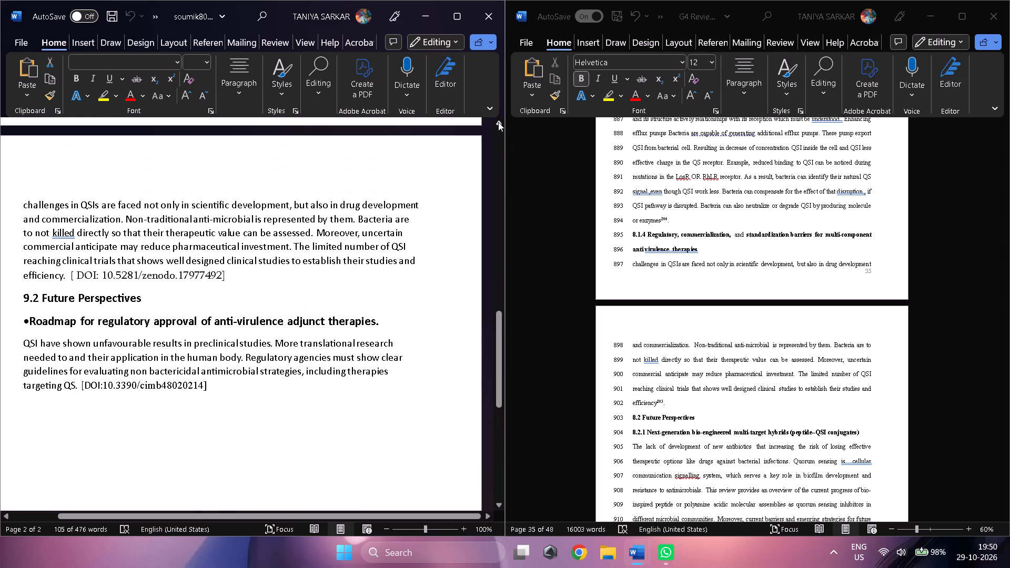
{"action": "left_click", "coordinate": [637, 262]}
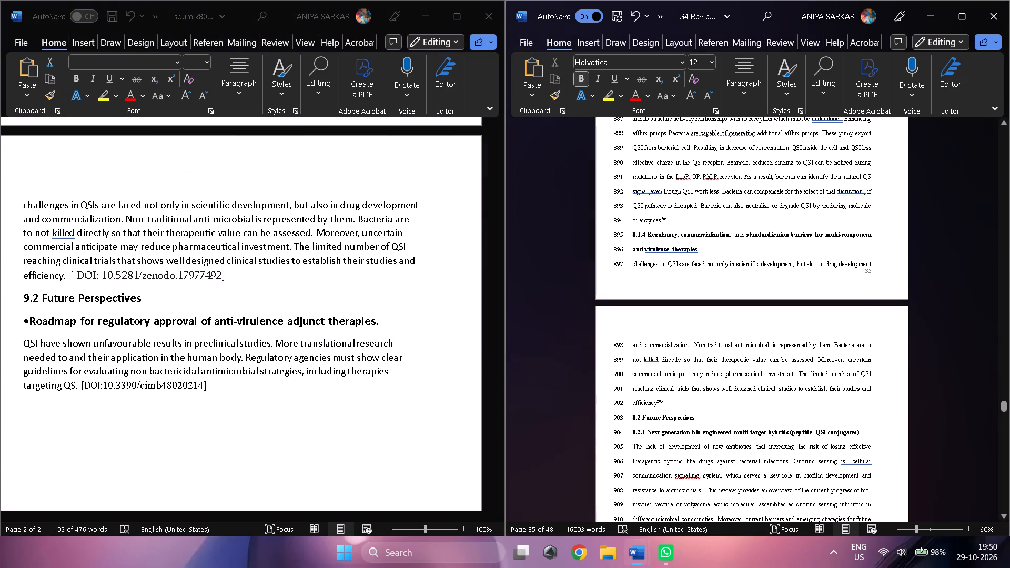
{"action": "left_click", "coordinate": [635, 262]}
{"action": "key", "text": "BackSpace"}
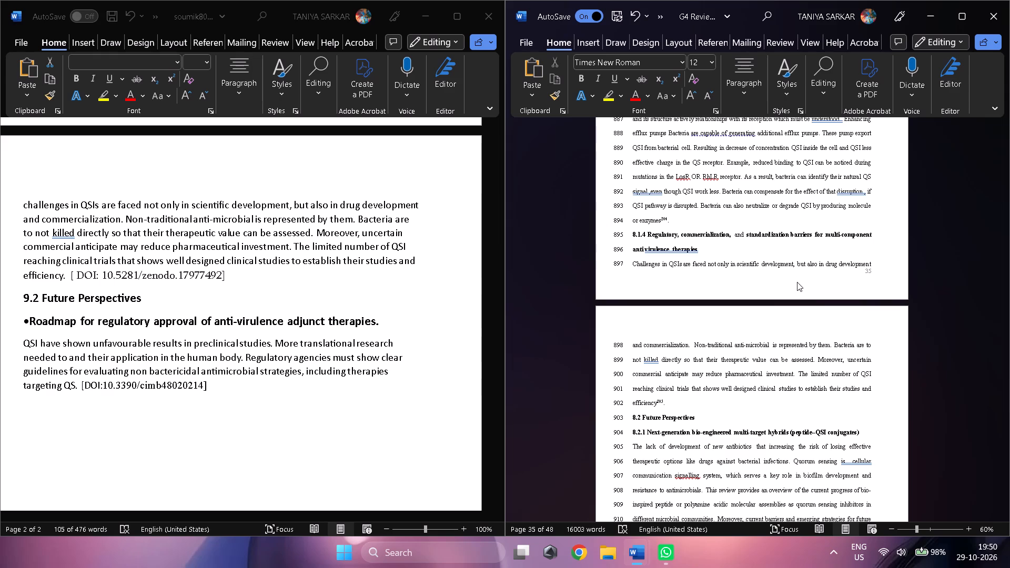
Delete subsections 8.2.1 to 8.2.3 with their leftover period and empty line, so 8.2.4 directly follows the 8.2 Future Perspectives heading.
{"action": "double_click", "coordinate": [1005, 515]}
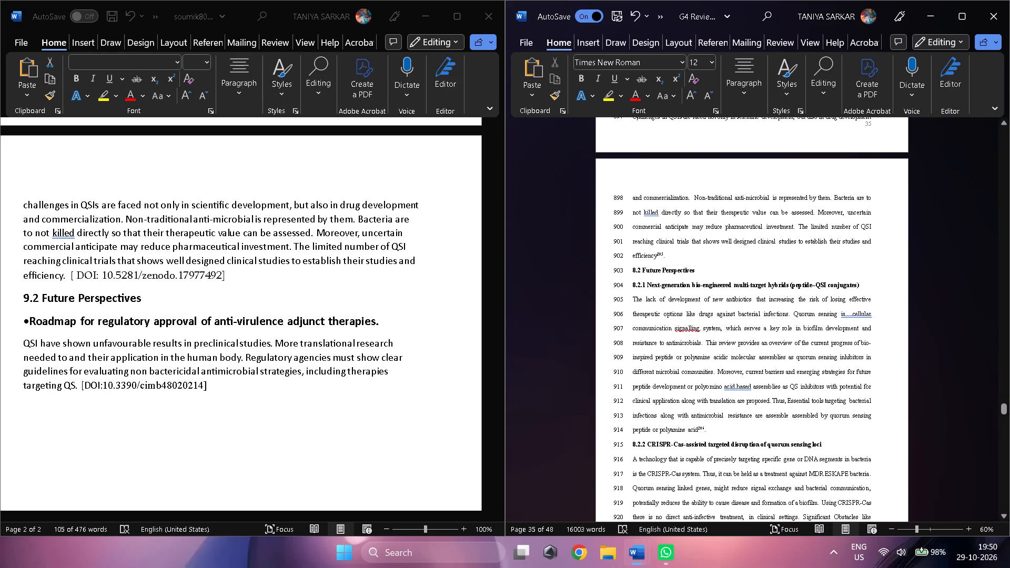
{"action": "left_click_drag", "start_coordinate": [632, 284], "coordinate": [718, 409]}
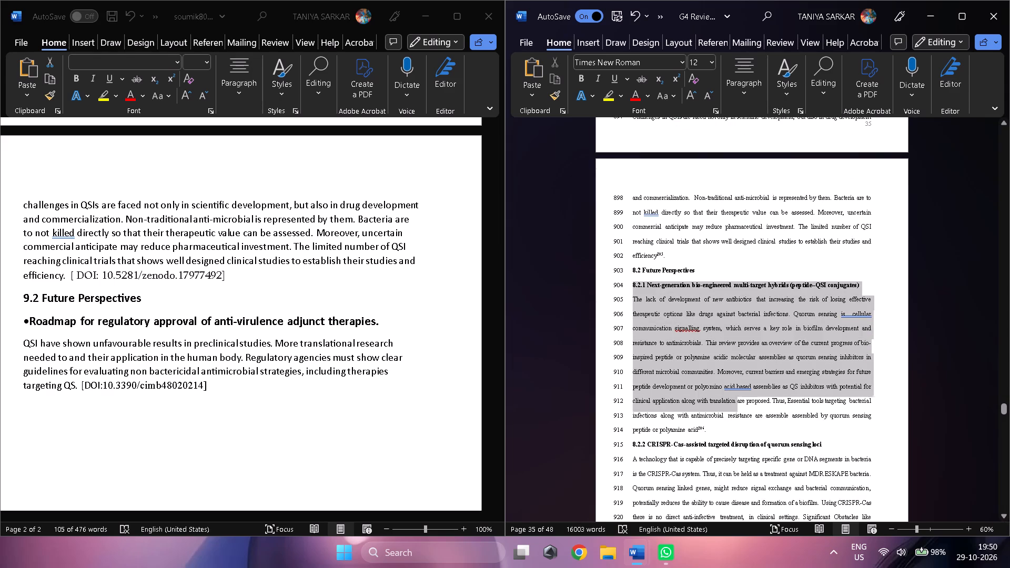
{"action": "left_click_drag", "start_coordinate": [718, 409], "coordinate": [782, 527]}
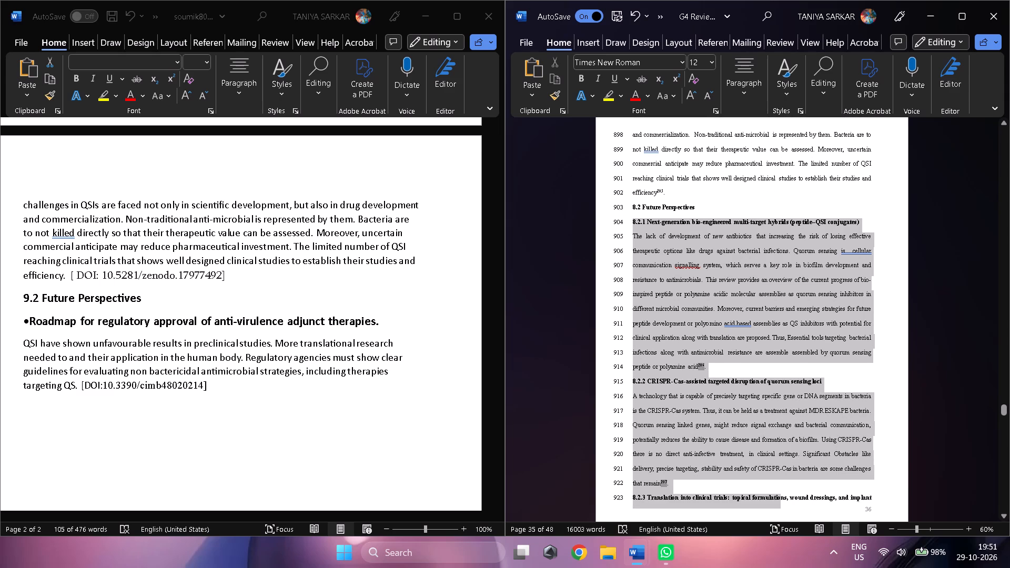
{"action": "left_click_drag", "start_coordinate": [782, 527], "coordinate": [779, 451]}
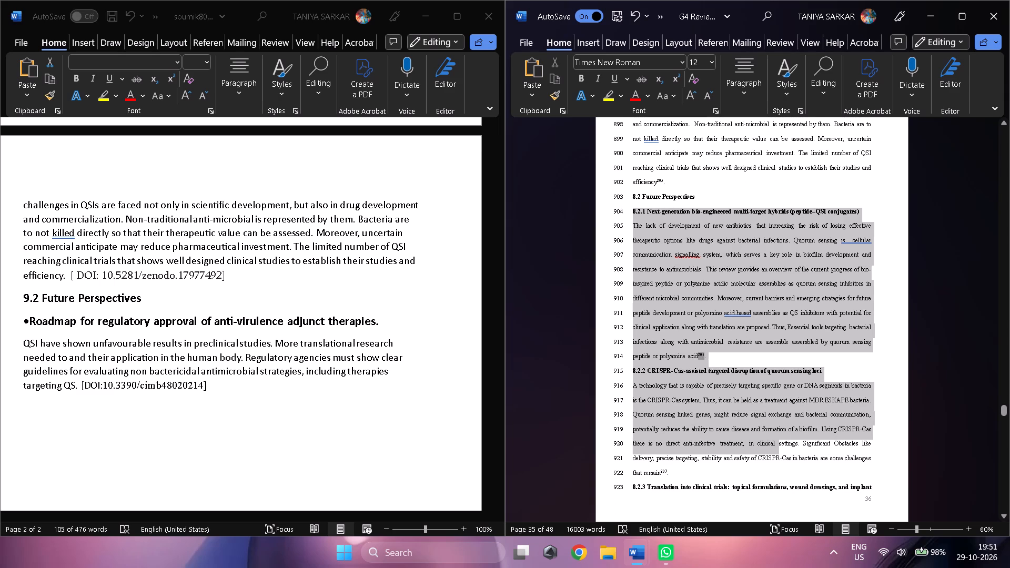
{"action": "left_click_drag", "start_coordinate": [779, 451], "coordinate": [810, 521]}
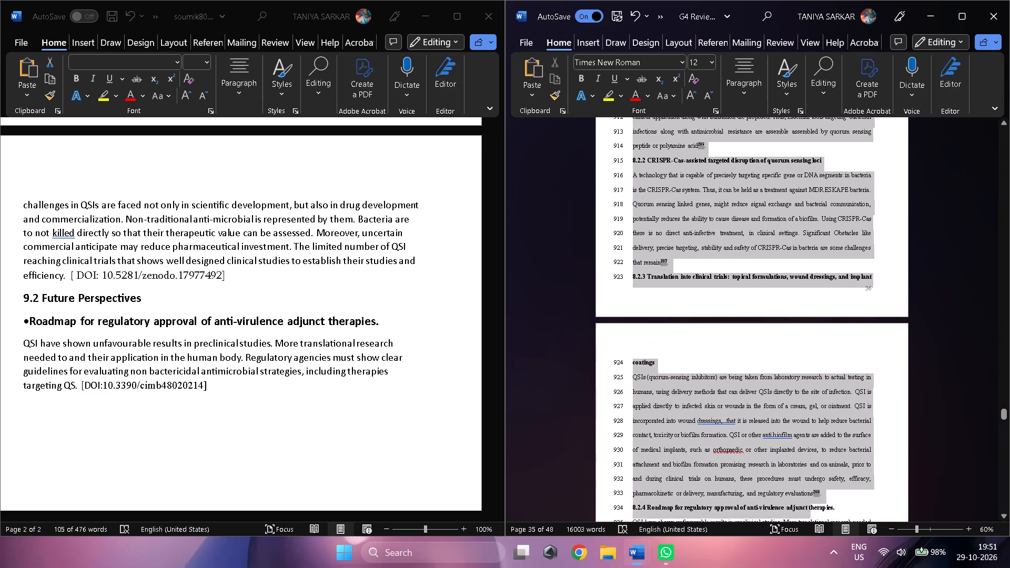
{"action": "left_click_drag", "start_coordinate": [810, 521], "coordinate": [797, 484]}
{"action": "key", "text": "BackSpace"}
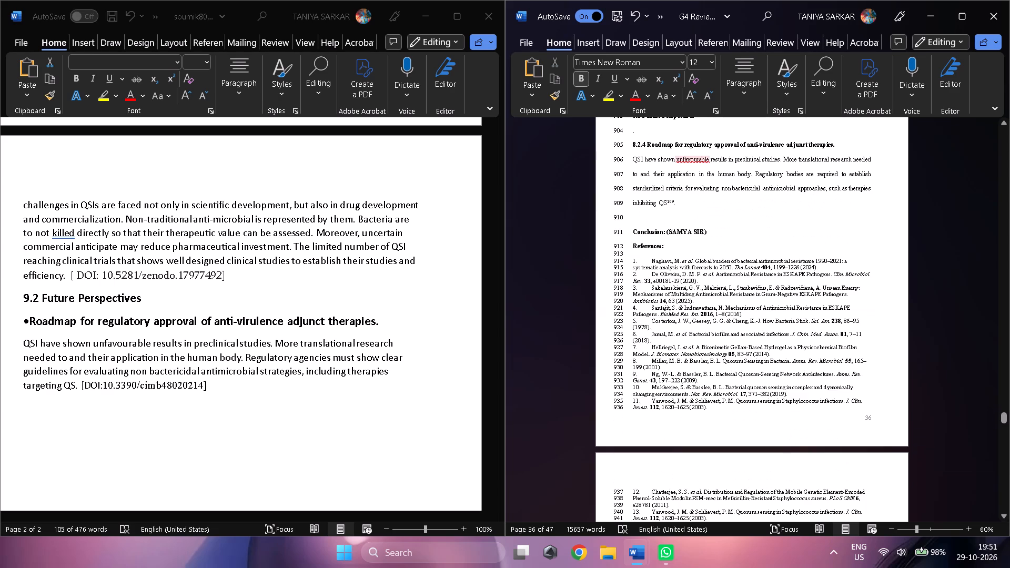
{"action": "left_click", "coordinate": [674, 128]}
{"action": "key", "text": "BackSpace"}
{"action": "key", "text": "BackSpace"}
{"action": "key", "text": "BackSpace"}
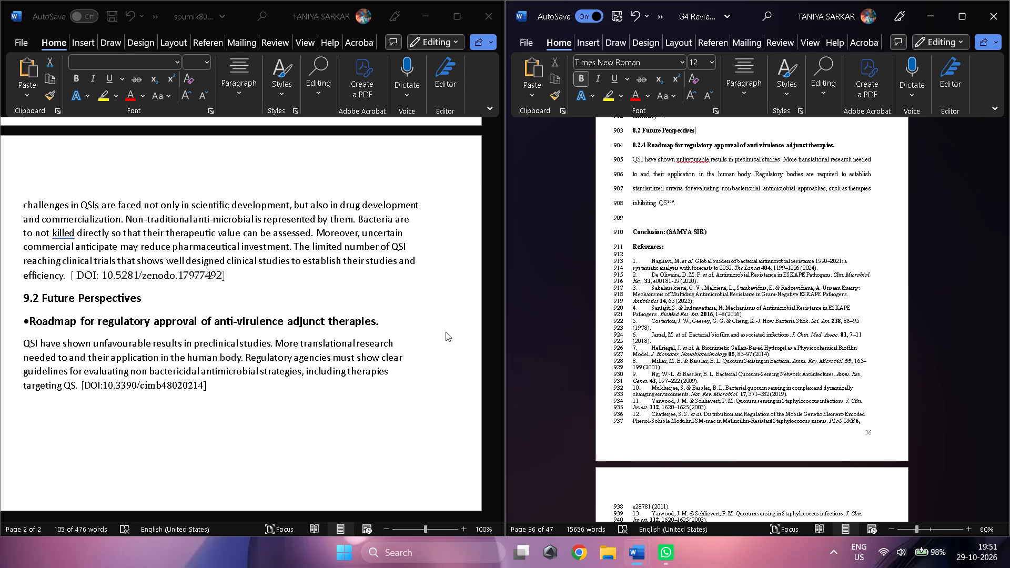
Check the end of the source draft, close it, and maximize the G4 Review final document.
{"action": "left_click", "coordinate": [468, 486]}
{"action": "left_click", "coordinate": [498, 503]}
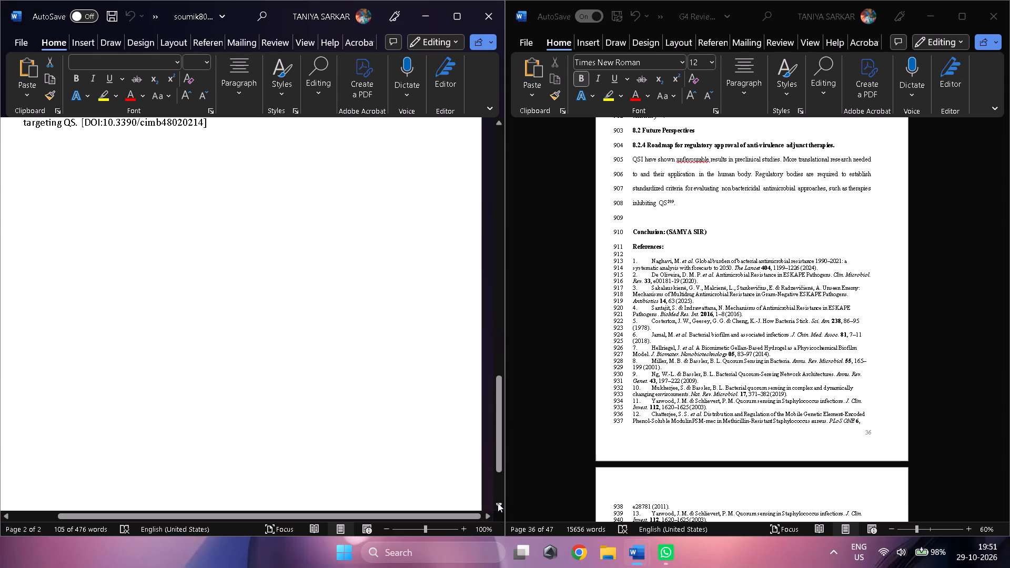
{"action": "left_click", "coordinate": [490, 24]}
{"action": "left_click", "coordinate": [959, 22]}
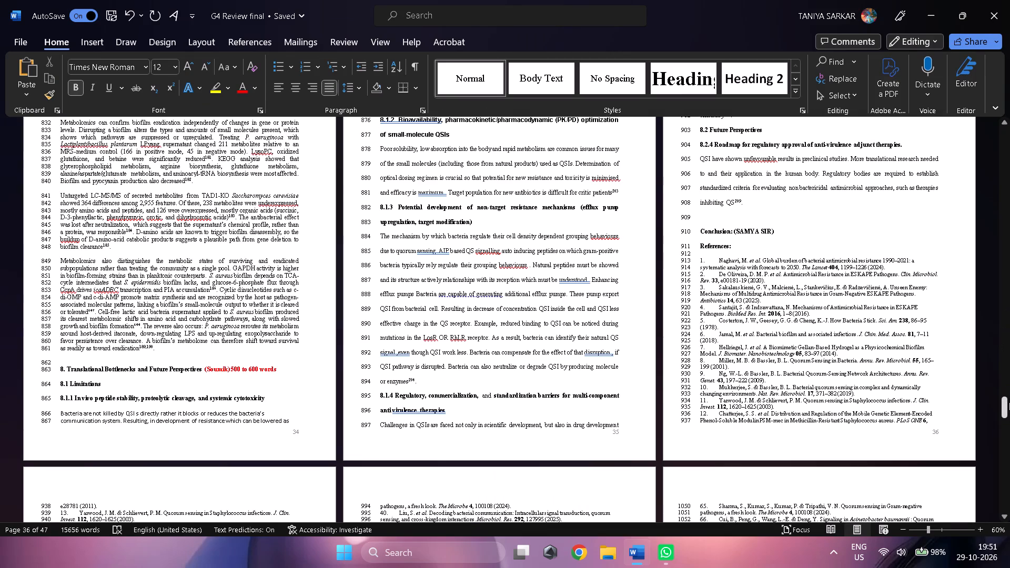
{"action": "left_click", "coordinate": [1007, 405]}
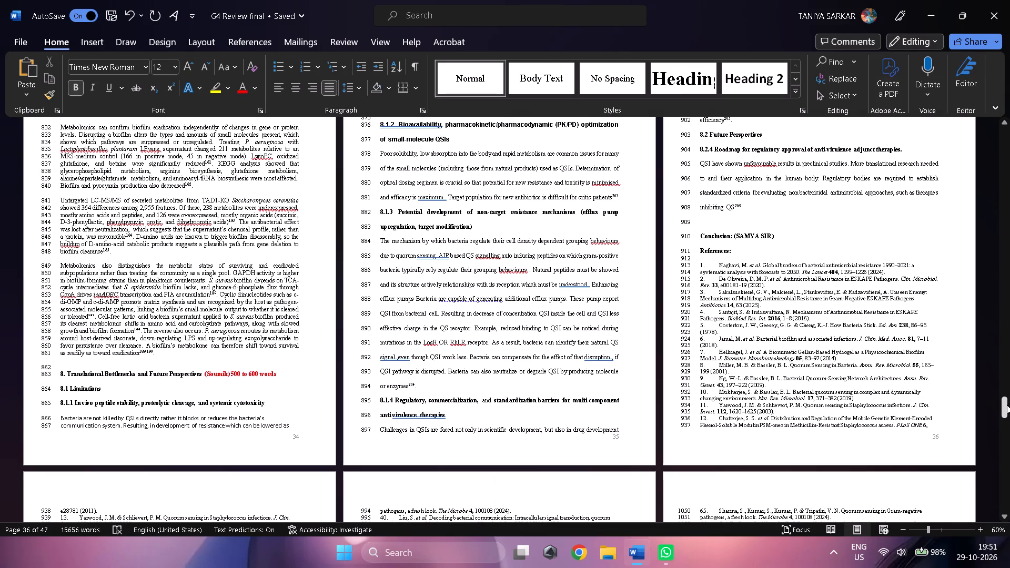
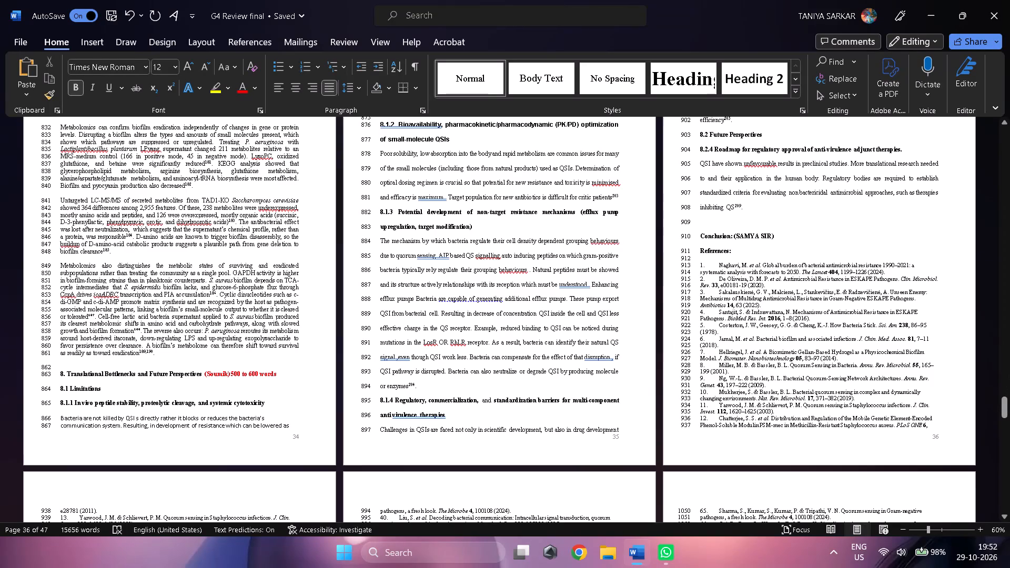
Remove the number 8.2.4 from the roadmap for regulatory approval heading under 8.2 Future Perspectives.
{"action": "left_click", "coordinate": [712, 150]}
{"action": "key", "text": "BackSpace"}
{"action": "key", "text": "BackSpace"}
{"action": "key", "text": "BackSpace"}
{"action": "key", "text": "BackSpace"}
{"action": "key", "text": "BackSpace"}
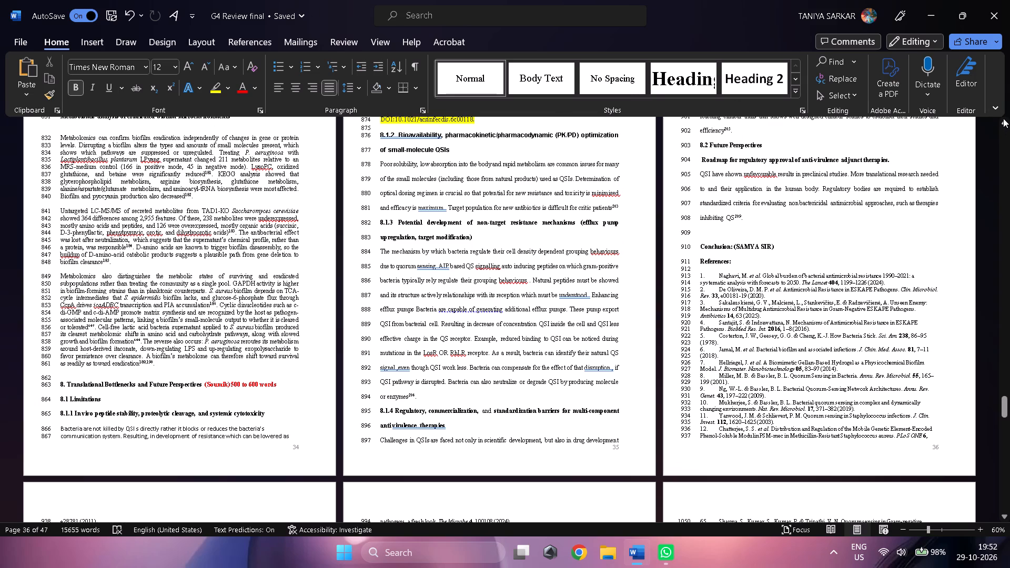
Look back through the preceding pages to examine the text and heading format of section 6.
{"action": "left_click", "coordinate": [1003, 118]}
{"action": "left_click", "coordinate": [1003, 118]}
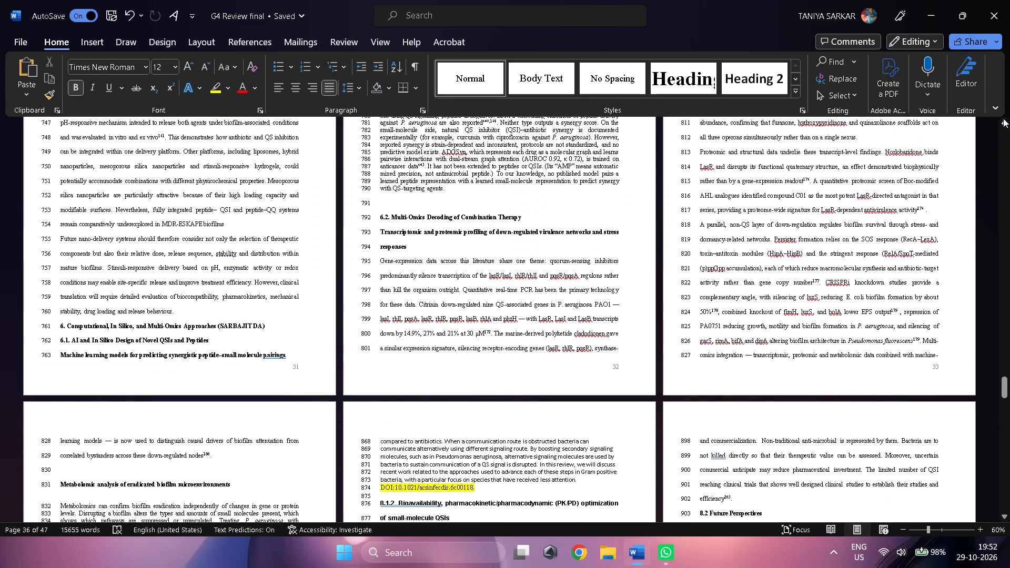
{"action": "left_click", "coordinate": [1003, 118]}
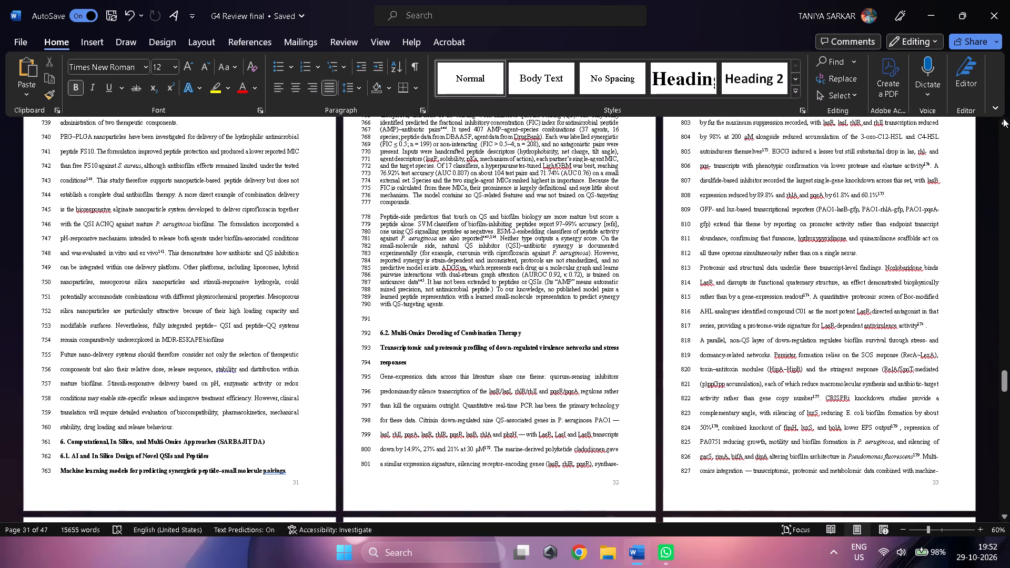
{"action": "left_click", "coordinate": [1003, 118]}
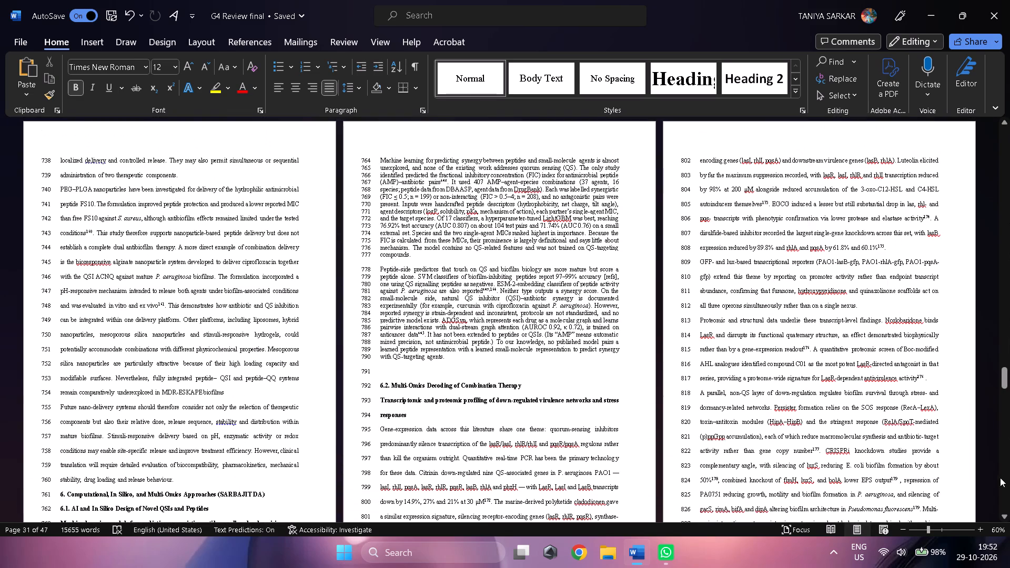
Snap the G4 Review final document to the right half of the screen in a two-window side-by-side layout.
{"action": "left_click", "coordinate": [1004, 518]}
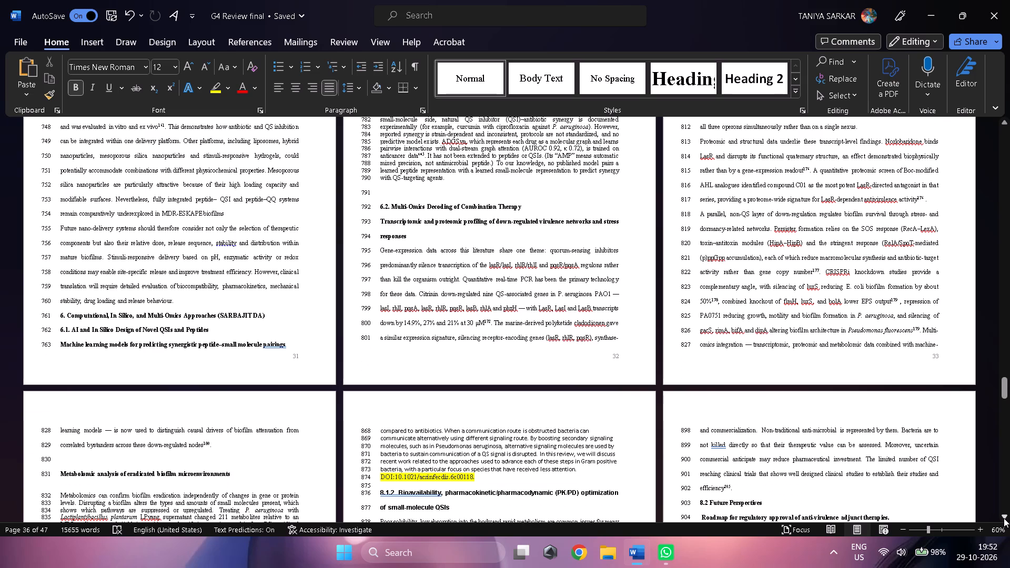
{"action": "left_click", "coordinate": [1004, 518]}
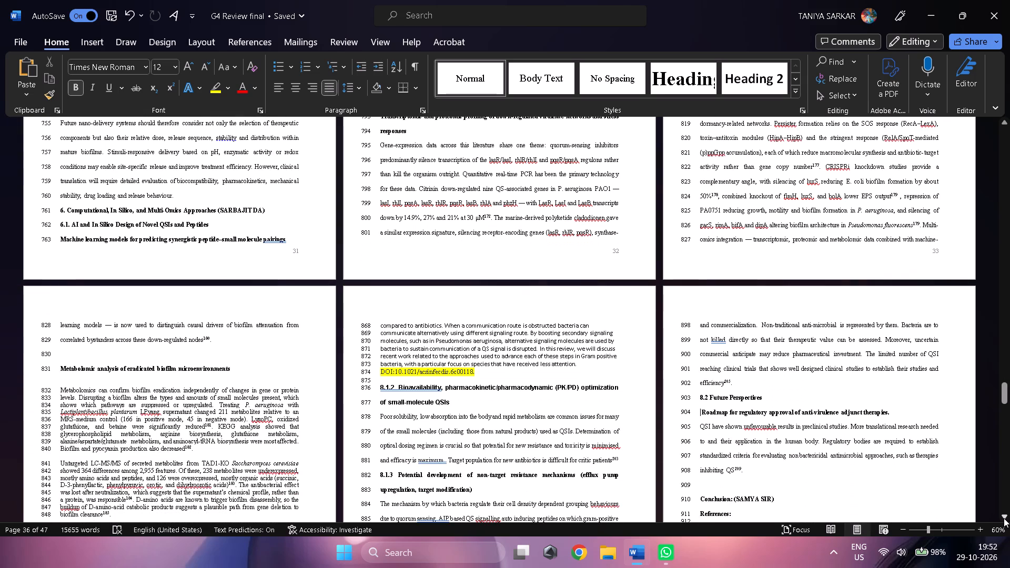
{"action": "triple_click", "coordinate": [1004, 518]}
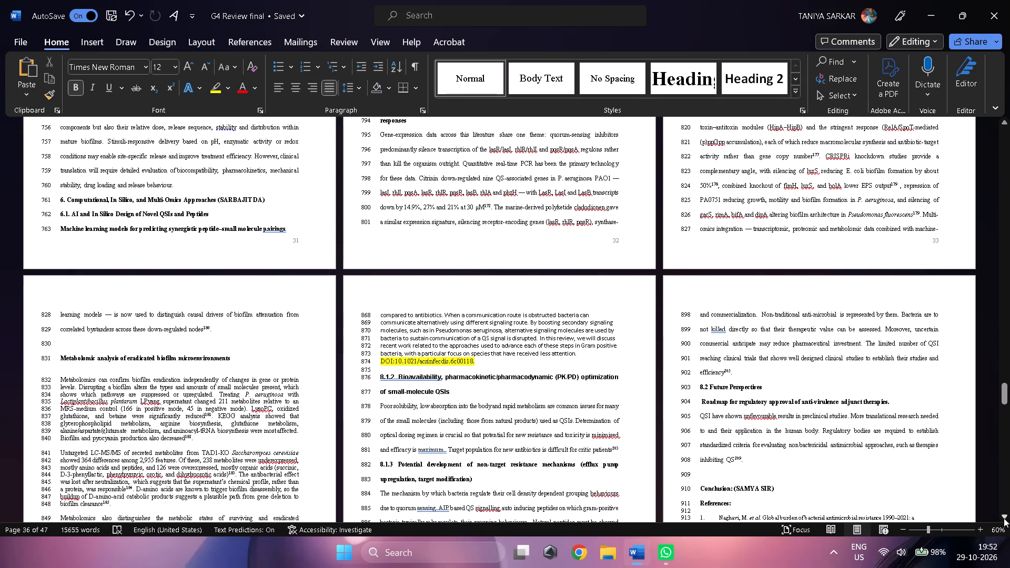
{"action": "triple_click", "coordinate": [1004, 518]}
{"action": "triple_click", "coordinate": [1004, 518]}
{"action": "triple_click", "coordinate": [1004, 518]}
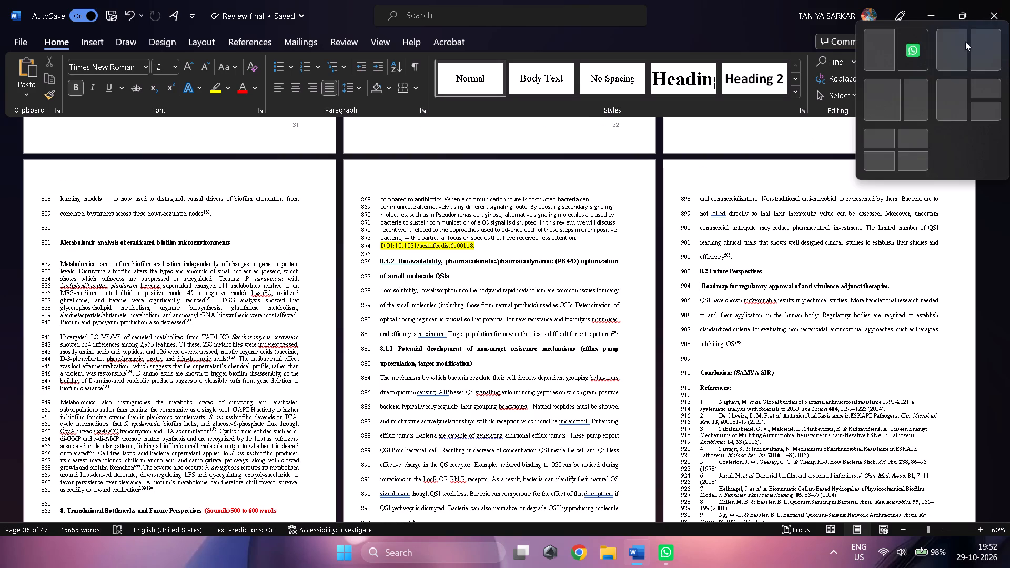
{"action": "left_click", "coordinate": [974, 46]}
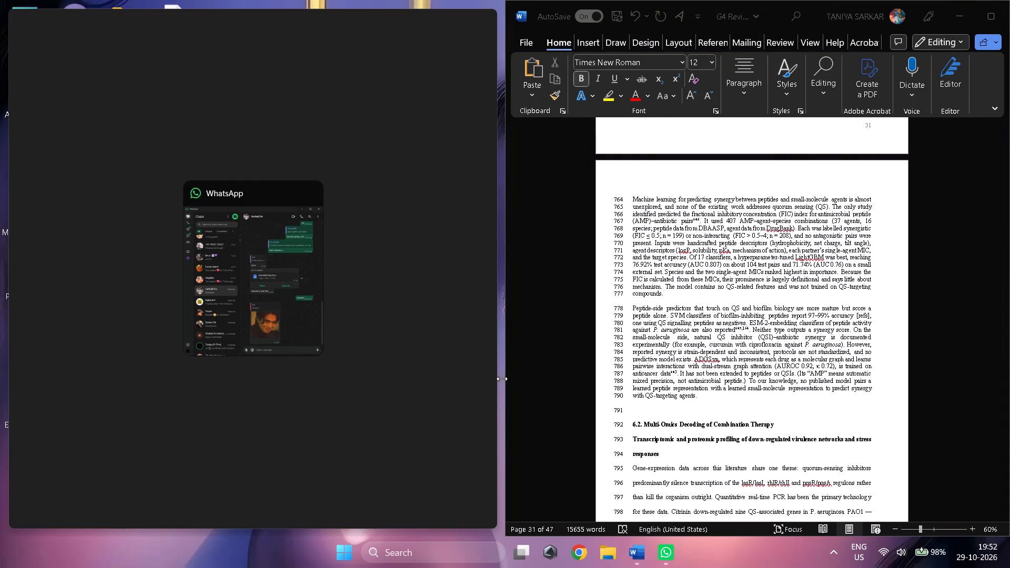
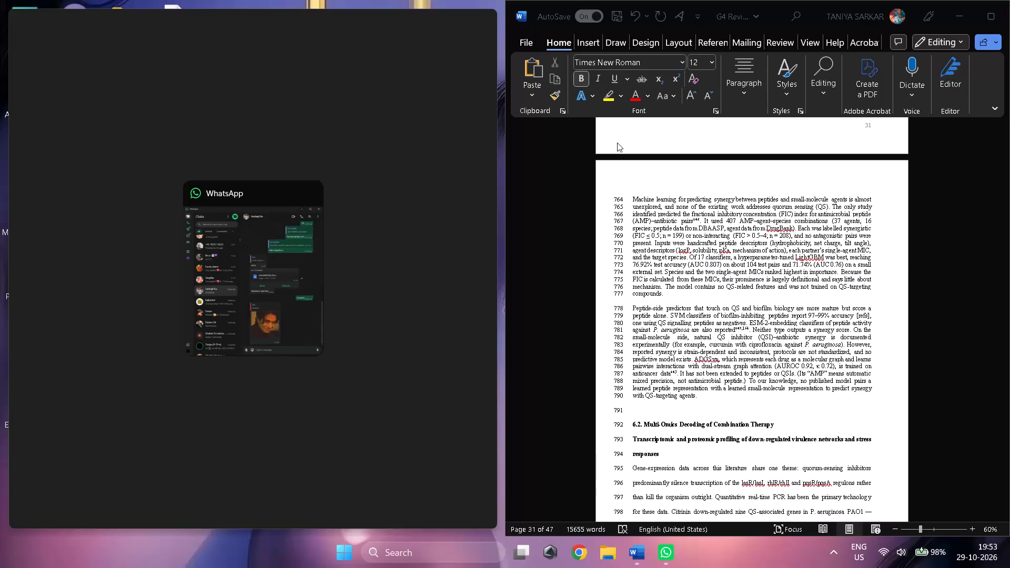
Dismiss the window suggestion beside the snapped manuscript and open the PAPER folder from the desktop.
{"action": "left_click", "coordinate": [499, 307]}
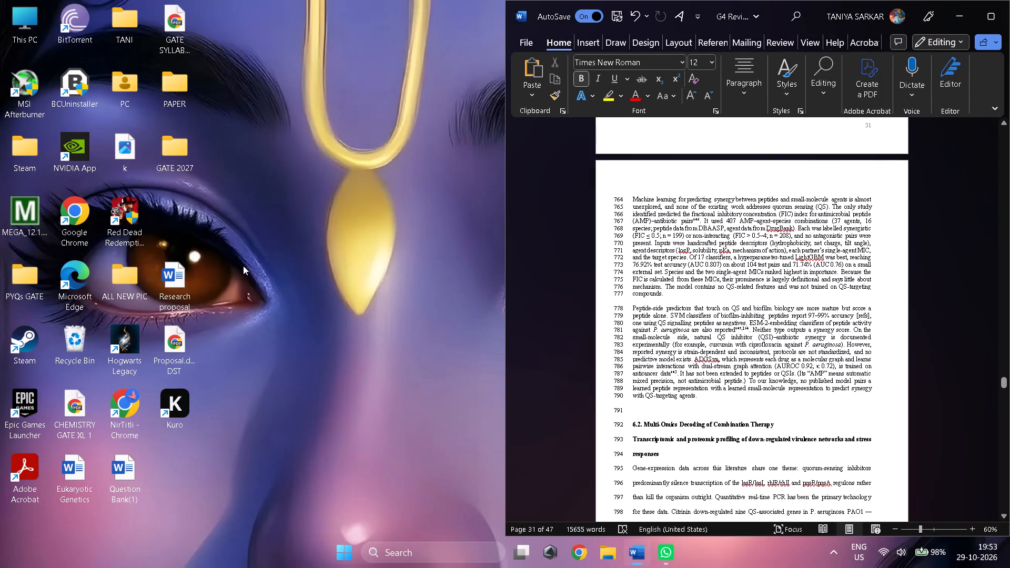
{"action": "double_click", "coordinate": [180, 96]}
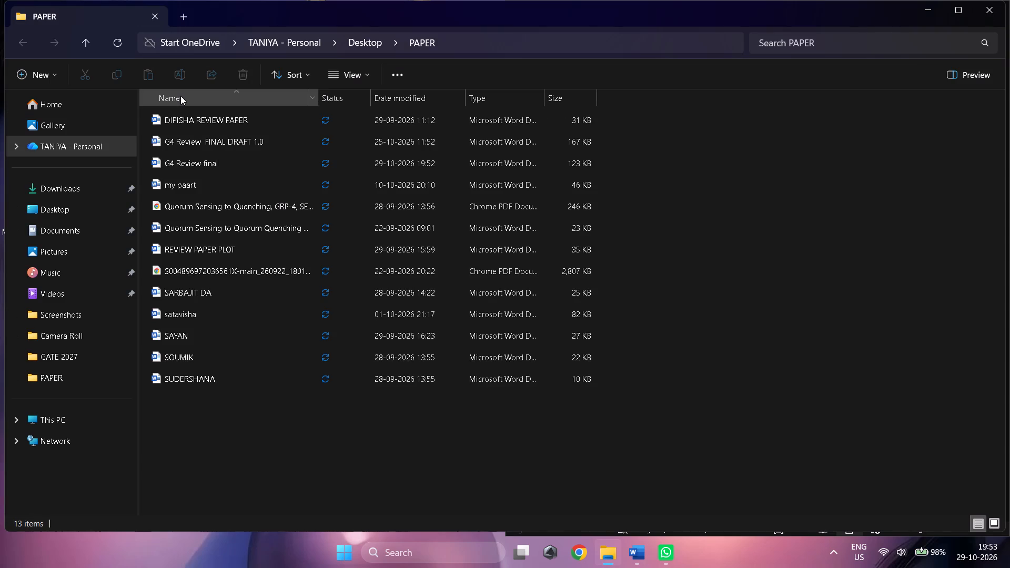
Open the G4 Review FINAL DRAFT 1.0 document from the PAPER folder and place it side by side with the final document.
{"action": "double_click", "coordinate": [227, 145]}
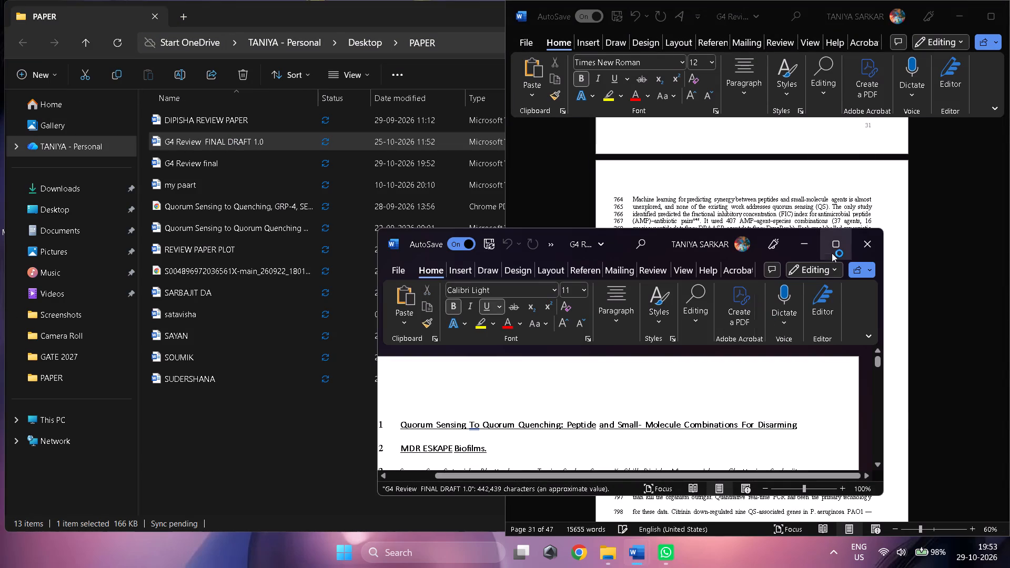
{"action": "left_click", "coordinate": [388, 27]}
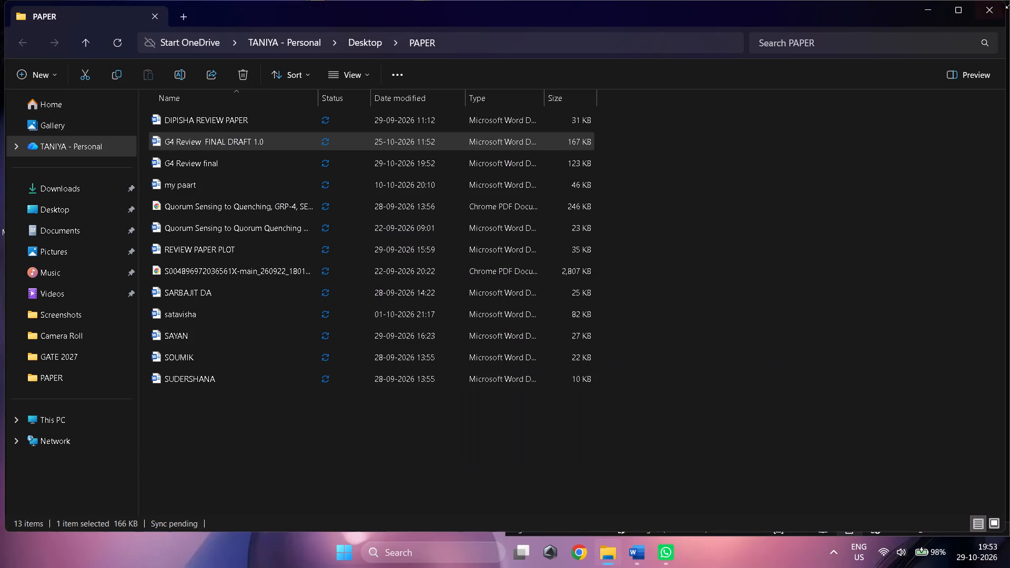
{"action": "left_click", "coordinate": [1007, 4]}
{"action": "left_click", "coordinate": [1000, 6]}
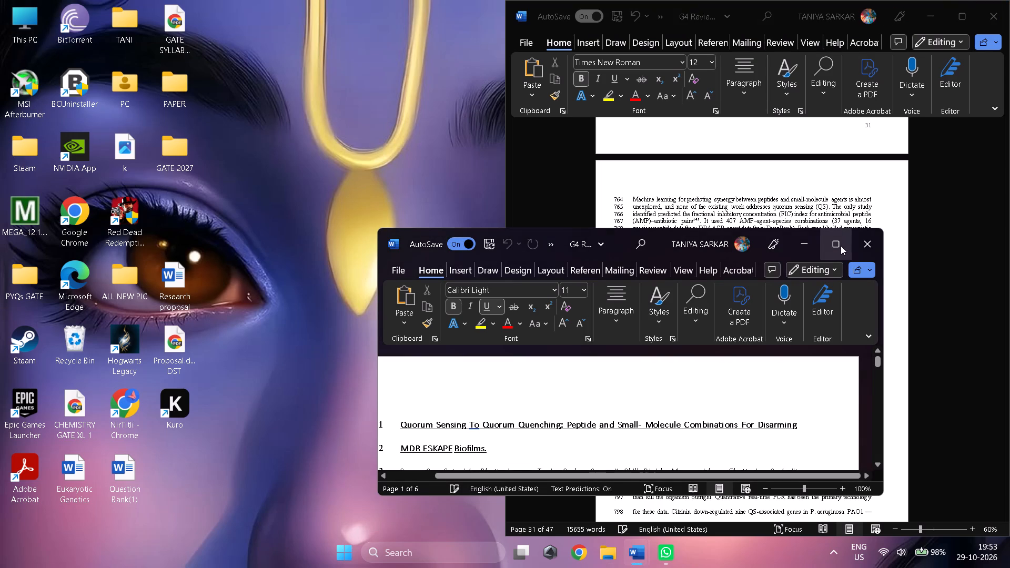
{"action": "left_click", "coordinate": [795, 272]}
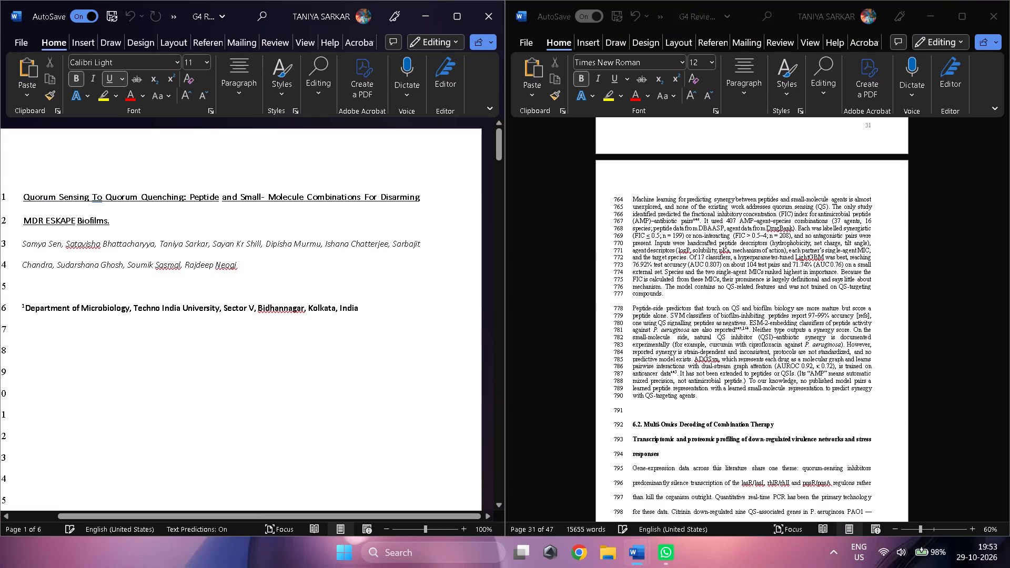
Look through the FINAL DRAFT 1.0 document for the passages that correspond to section 6 of the final document.
{"action": "triple_click", "coordinate": [496, 316]}
{"action": "triple_click", "coordinate": [496, 316]}
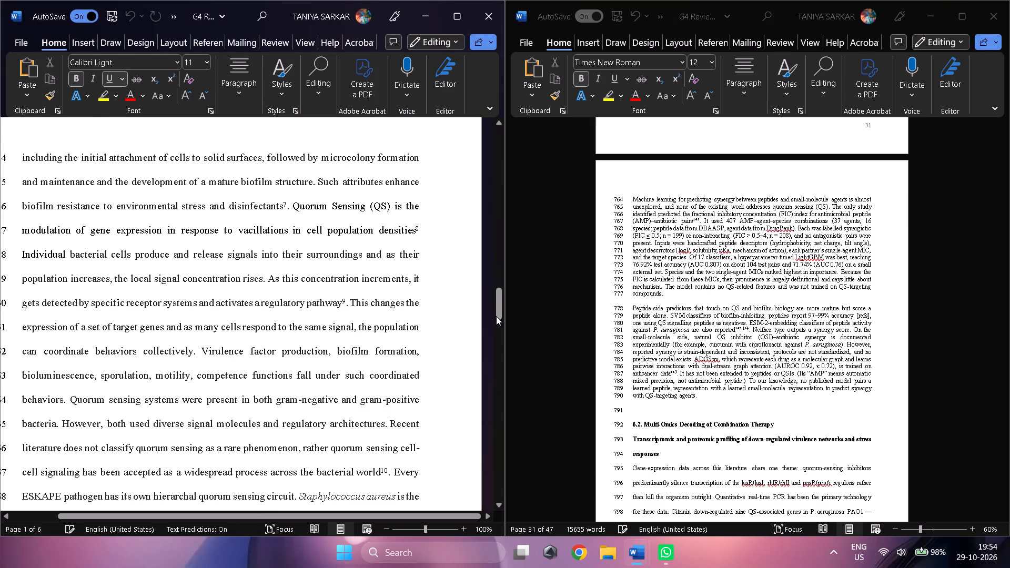
{"action": "left_click_drag", "start_coordinate": [498, 309], "coordinate": [501, 345]}
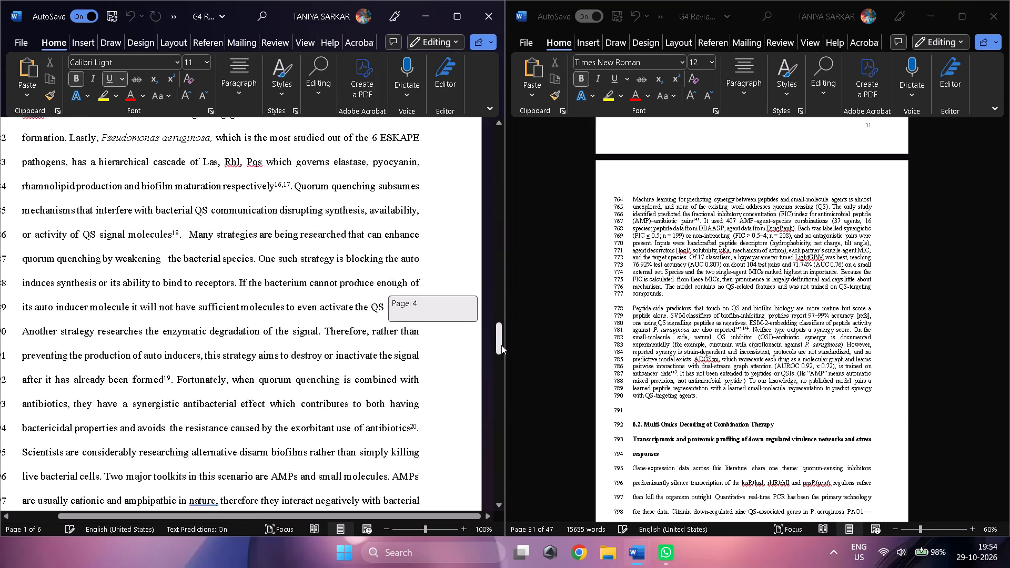
{"action": "left_click_drag", "start_coordinate": [501, 345], "coordinate": [500, 422]}
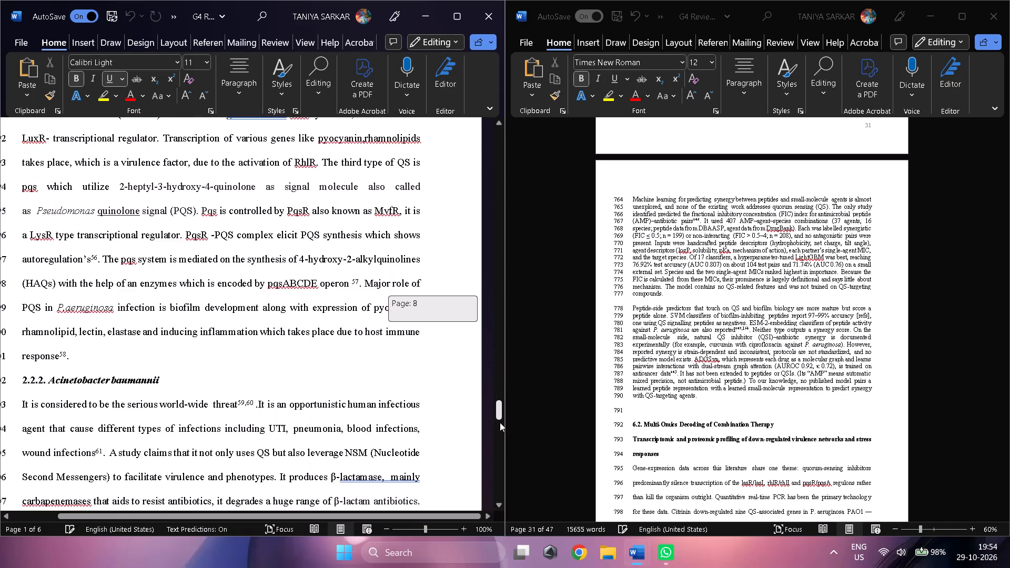
{"action": "left_click_drag", "start_coordinate": [500, 422], "coordinate": [506, 491]}
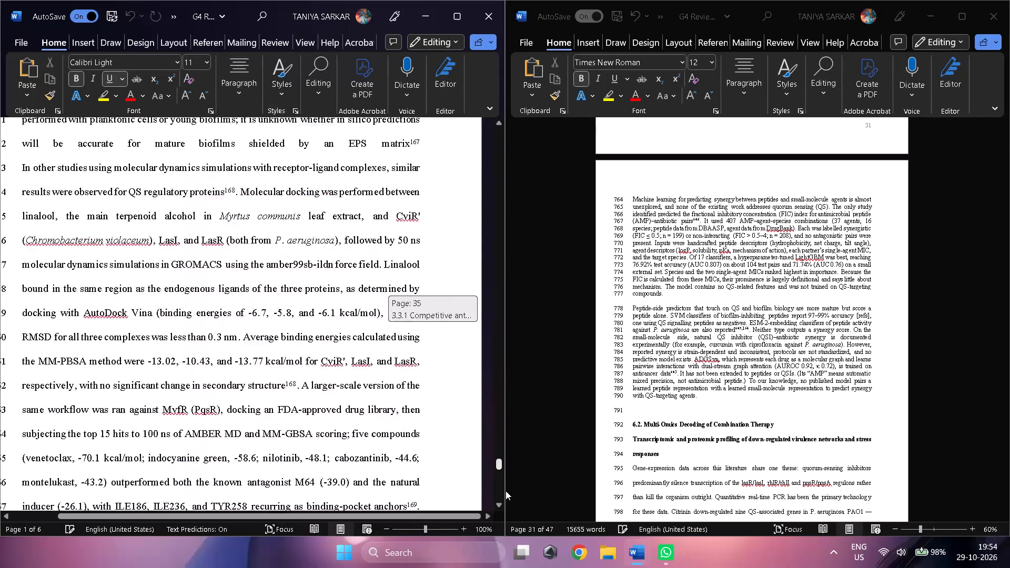
Close the G4 Review FINAL DRAFT 1.0 document, keeping the final manuscript open.
{"action": "left_click_drag", "start_coordinate": [506, 491], "coordinate": [509, 513]}
{"action": "left_click", "coordinate": [487, 30]}
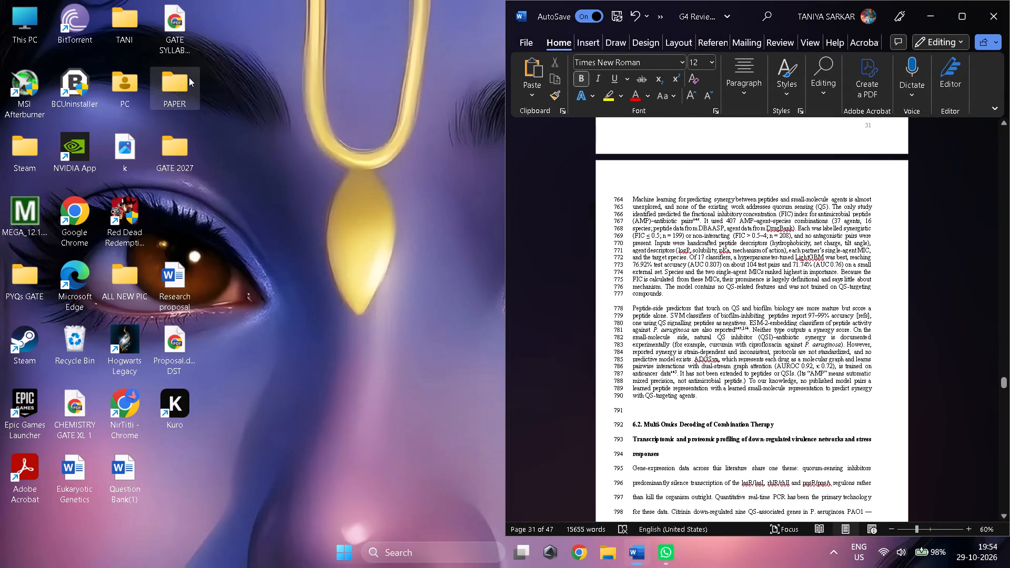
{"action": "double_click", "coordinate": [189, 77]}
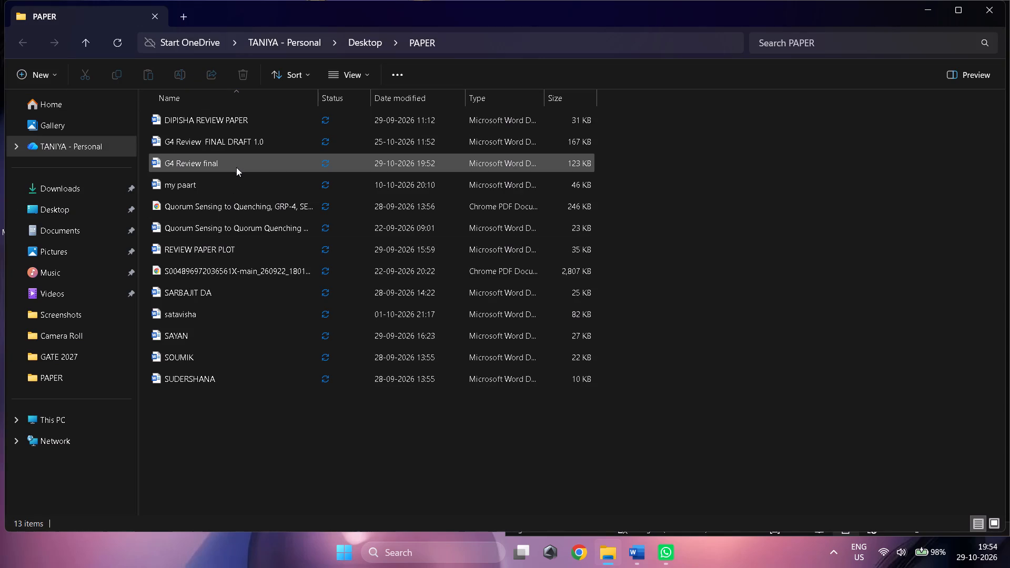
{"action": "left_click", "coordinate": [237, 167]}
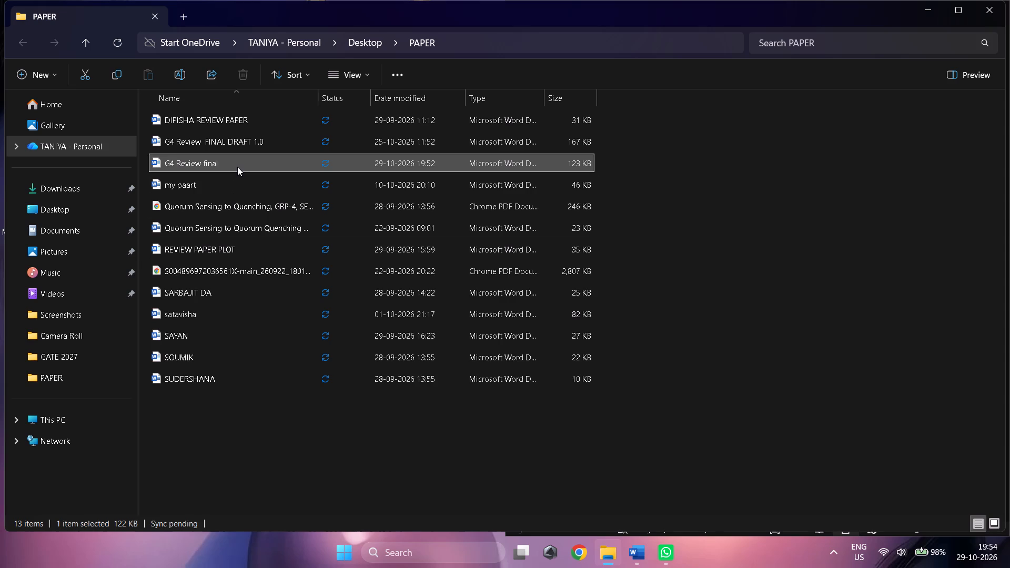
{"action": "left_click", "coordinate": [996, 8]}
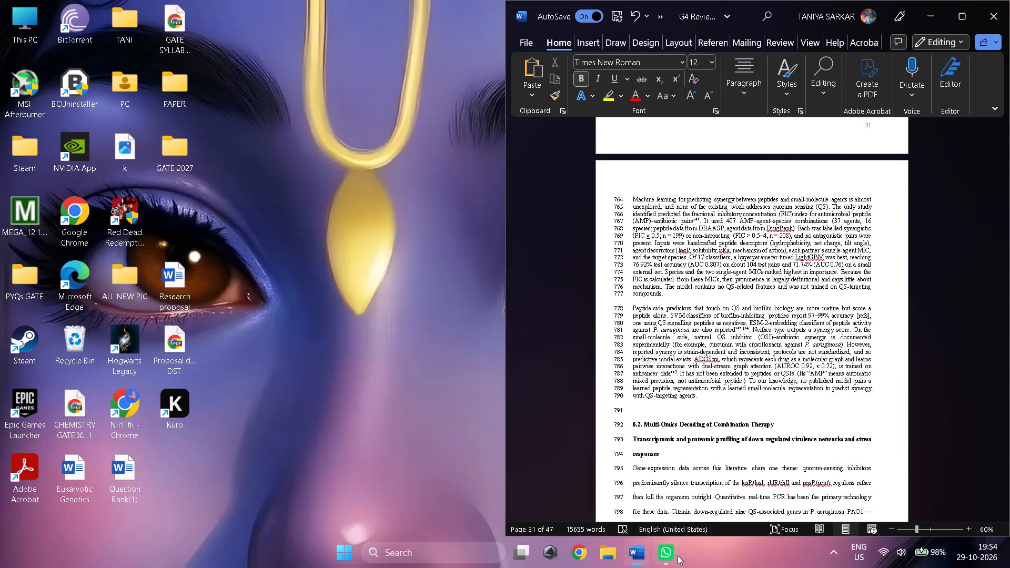
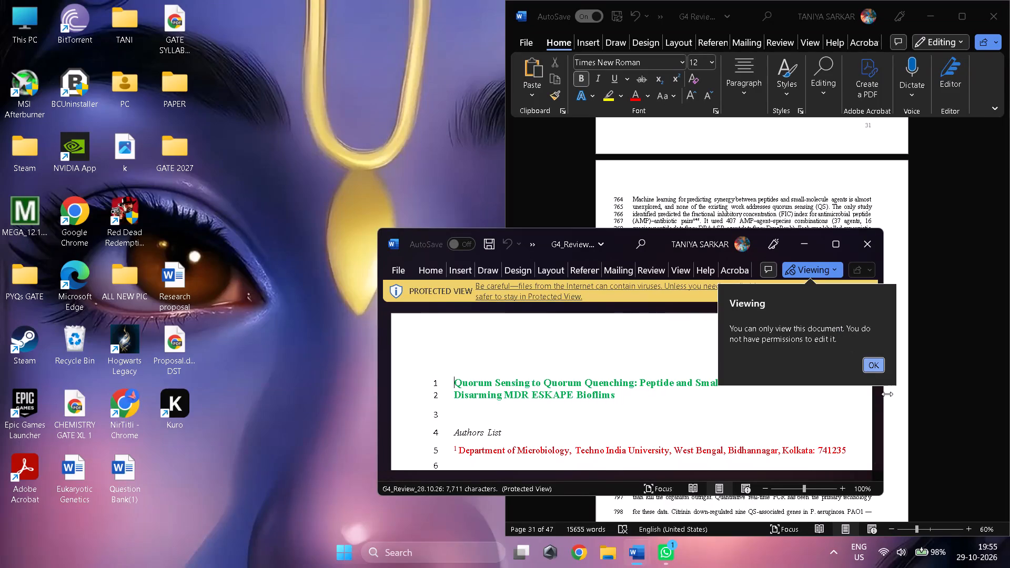
Enable editing in the G4_Review_28.10.26 document and place it side by side with the final document.
{"action": "left_click", "coordinate": [875, 361]}
{"action": "left_click", "coordinate": [826, 291]}
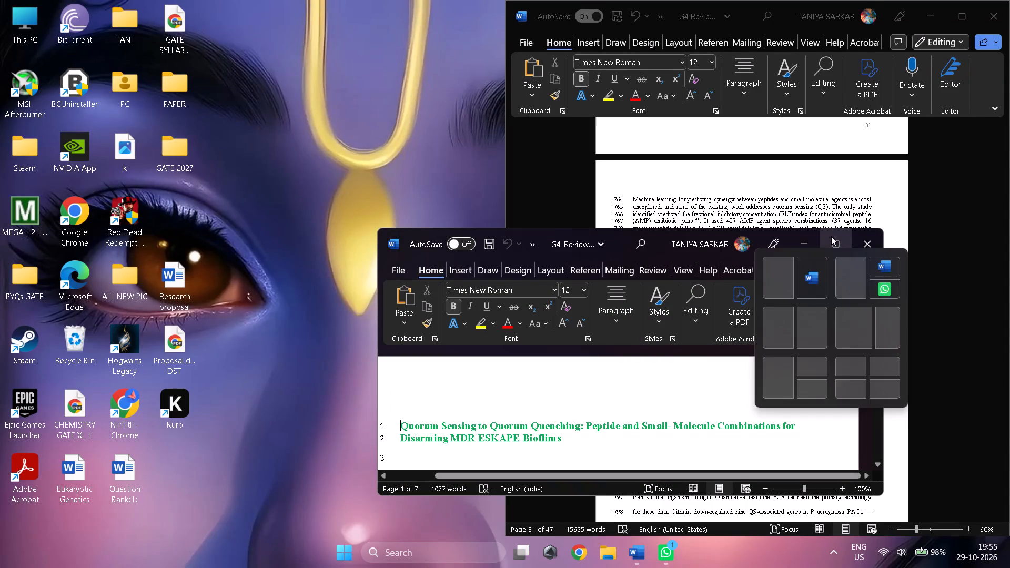
{"action": "left_click", "coordinate": [780, 270]}
Look through the G4_Review_28.10.26 outline to examine its numbered section headings and subtopics, from the introduction through to section 5.
{"action": "left_click", "coordinate": [497, 285]}
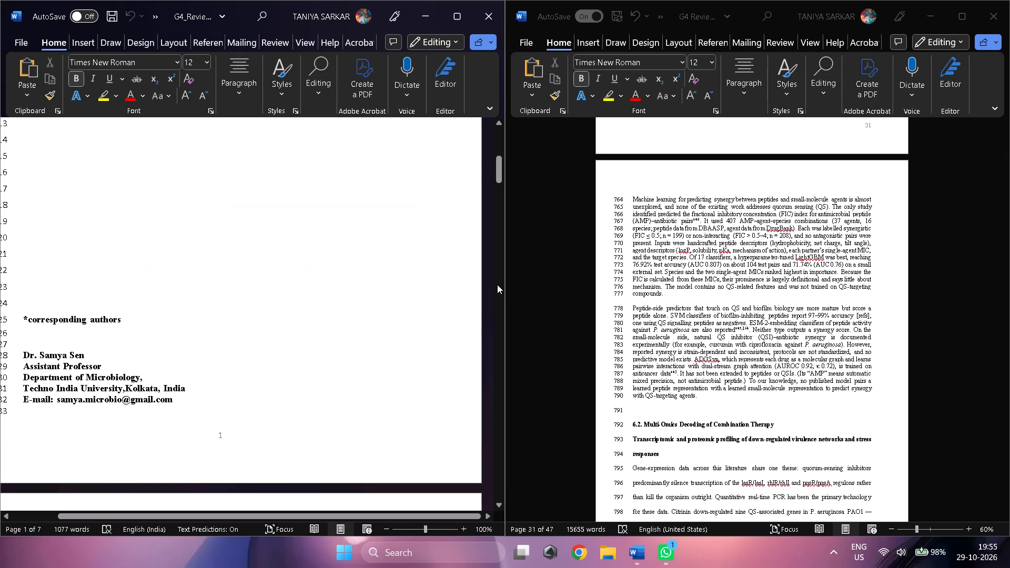
{"action": "left_click", "coordinate": [497, 285]}
{"action": "left_click", "coordinate": [497, 285]}
{"action": "left_click", "coordinate": [497, 285]}
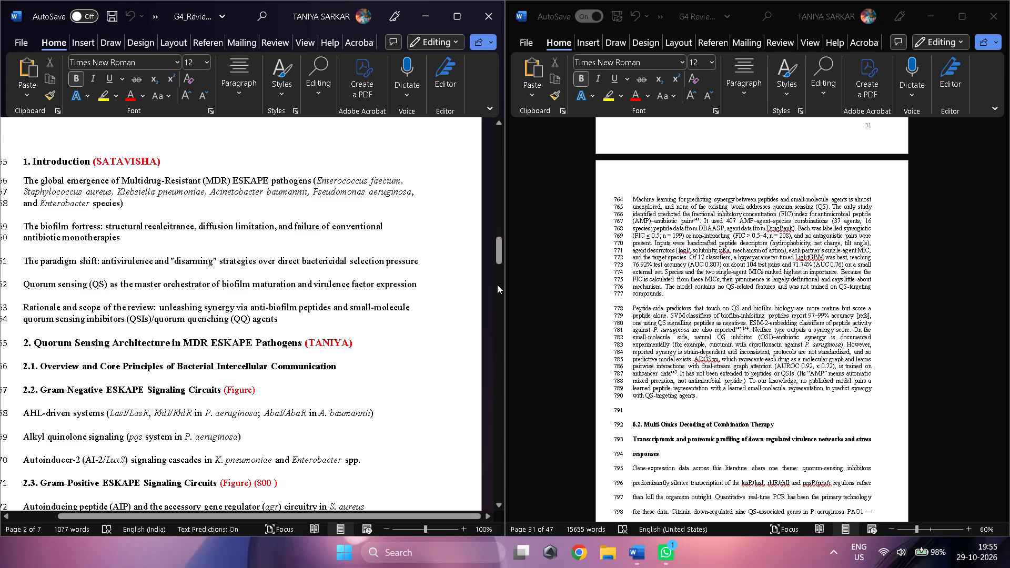
{"action": "double_click", "coordinate": [496, 504]}
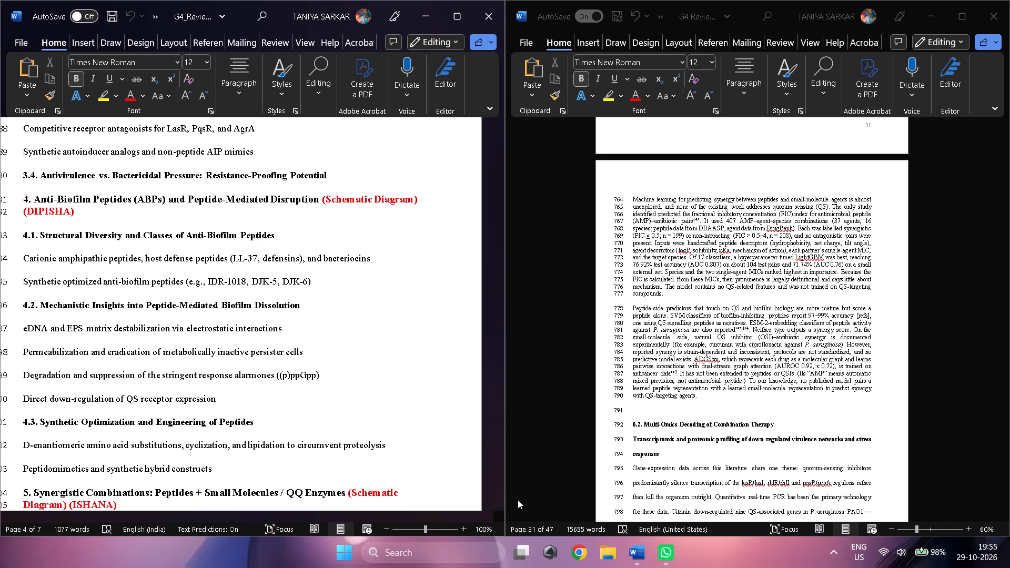
In the FINAL DRAFT 1.0 document, copy all of section 7 on clinical and medical applications, from its heading through the end of 7.4.
{"action": "left_click", "coordinate": [497, 498]}
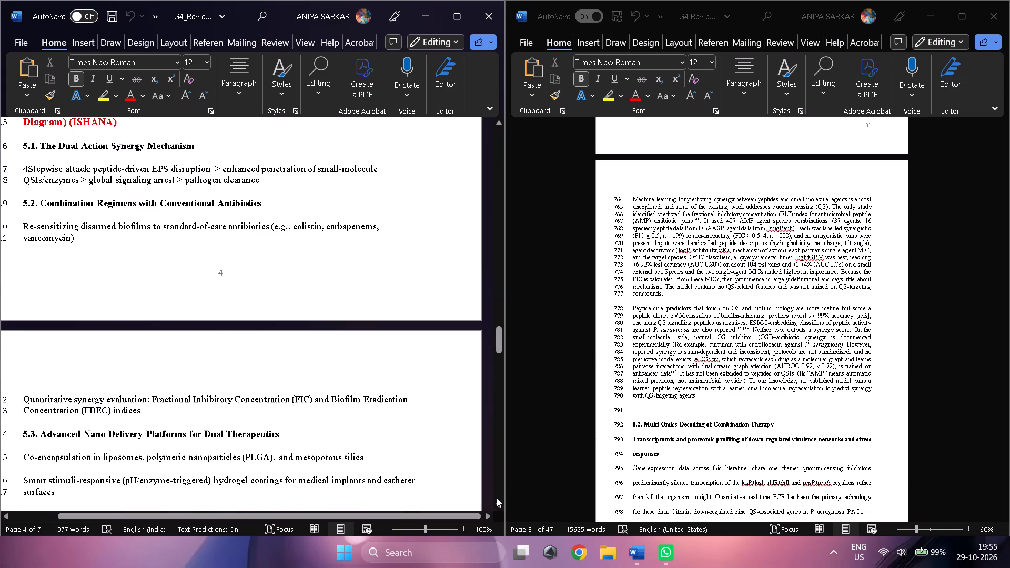
{"action": "left_click", "coordinate": [499, 125]}
{"action": "left_click", "coordinate": [499, 125]}
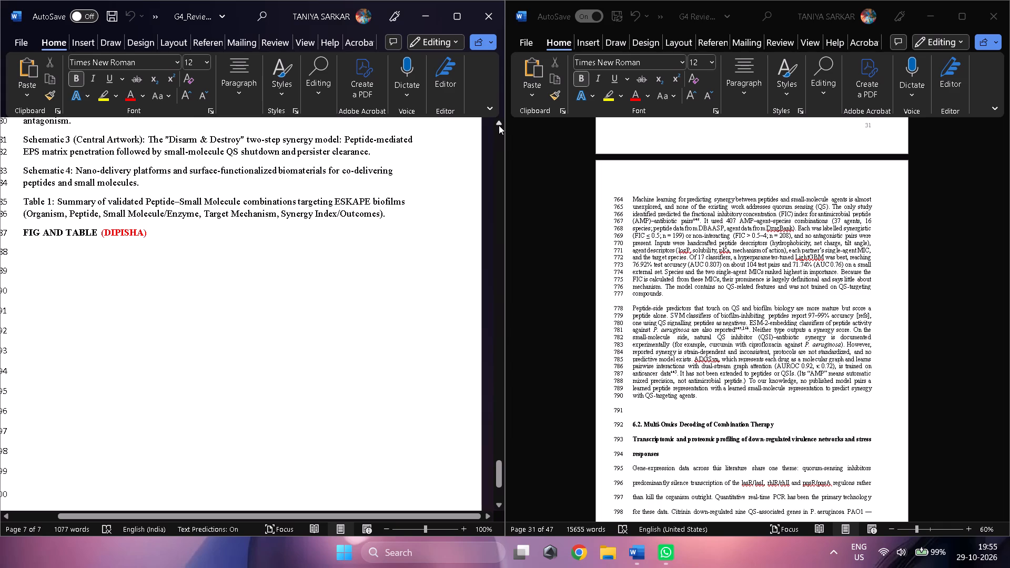
{"action": "triple_click", "coordinate": [499, 125]}
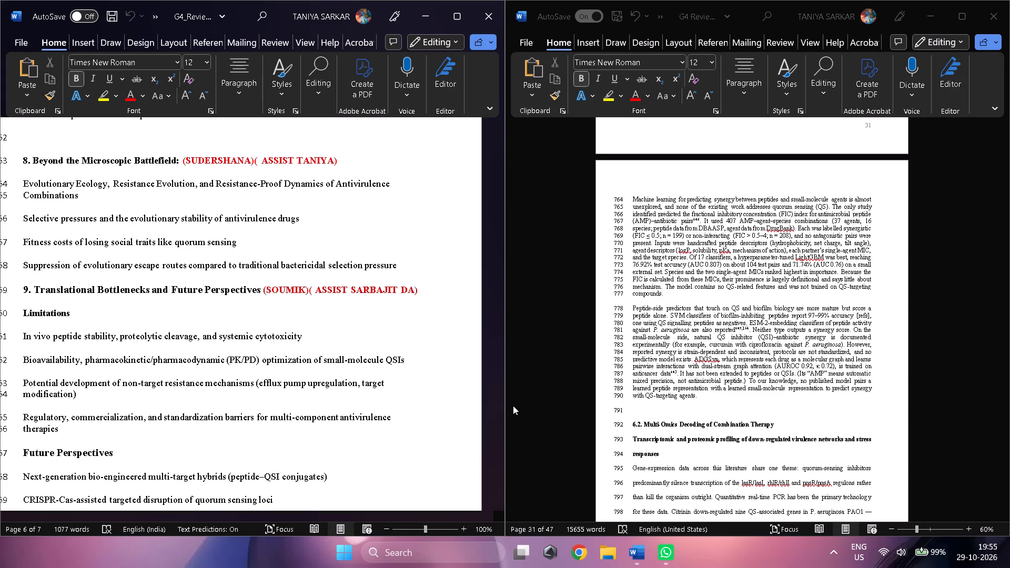
{"action": "left_click_drag", "start_coordinate": [501, 415], "coordinate": [503, 420]}
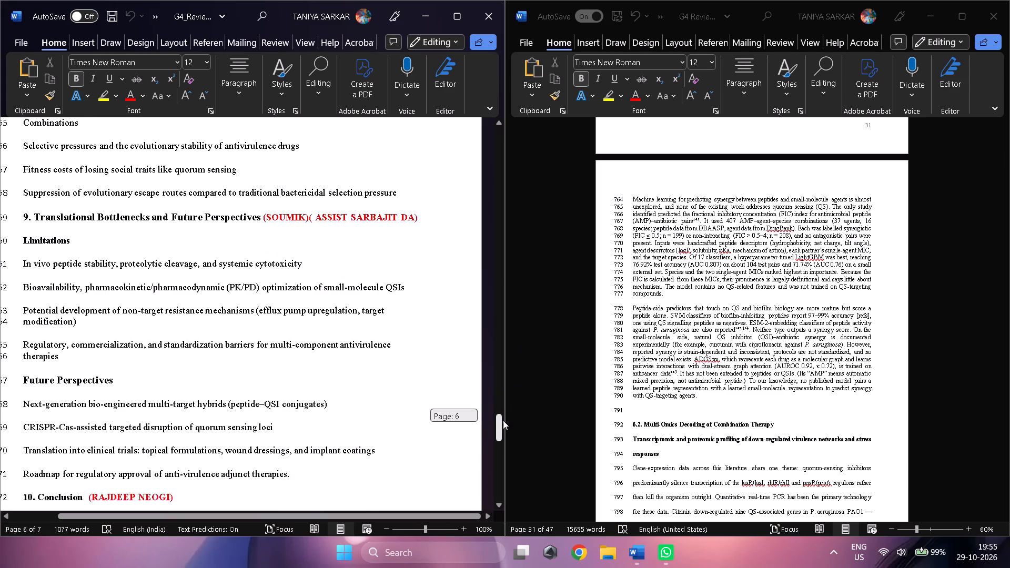
{"action": "left_click_drag", "start_coordinate": [503, 420], "coordinate": [500, 411]}
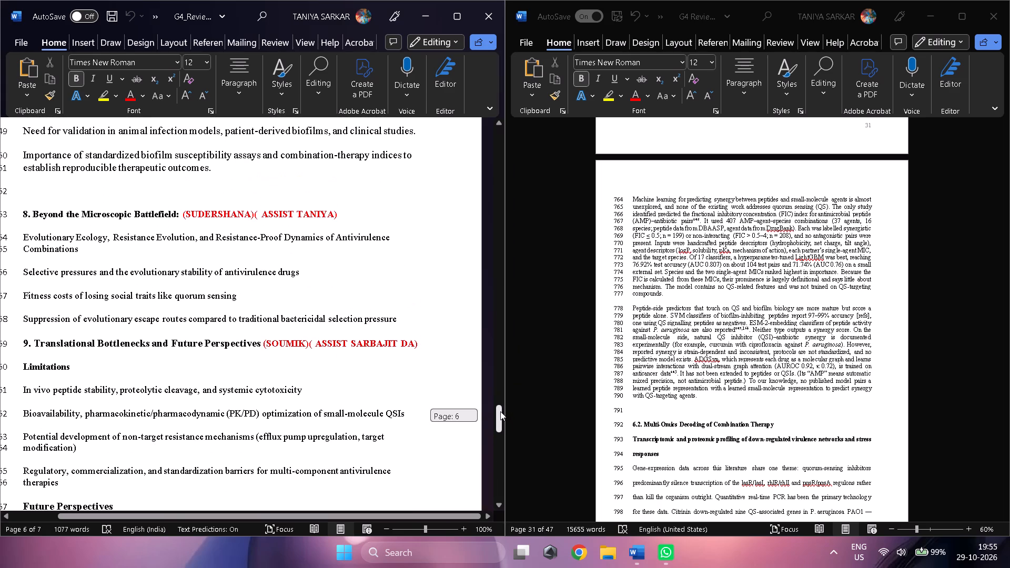
{"action": "left_click_drag", "start_coordinate": [500, 411], "coordinate": [497, 401]}
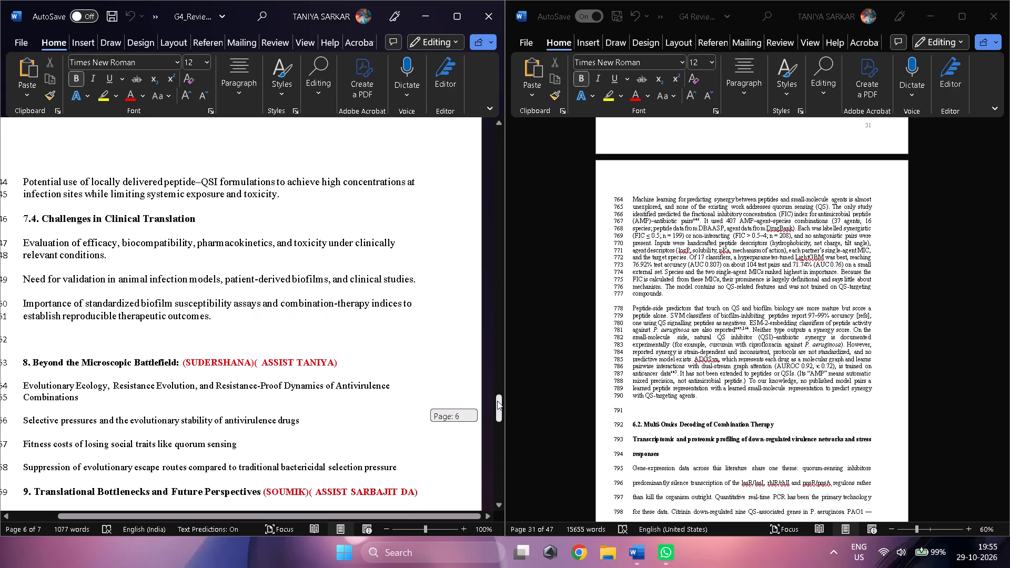
{"action": "left_click_drag", "start_coordinate": [497, 401], "coordinate": [497, 378]}
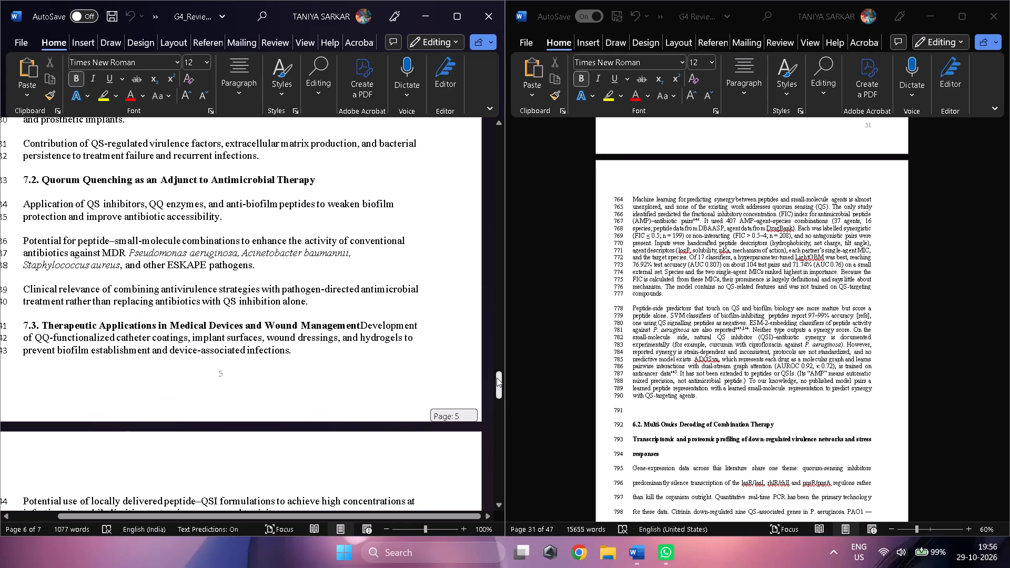
{"action": "left_click_drag", "start_coordinate": [497, 378], "coordinate": [498, 365]}
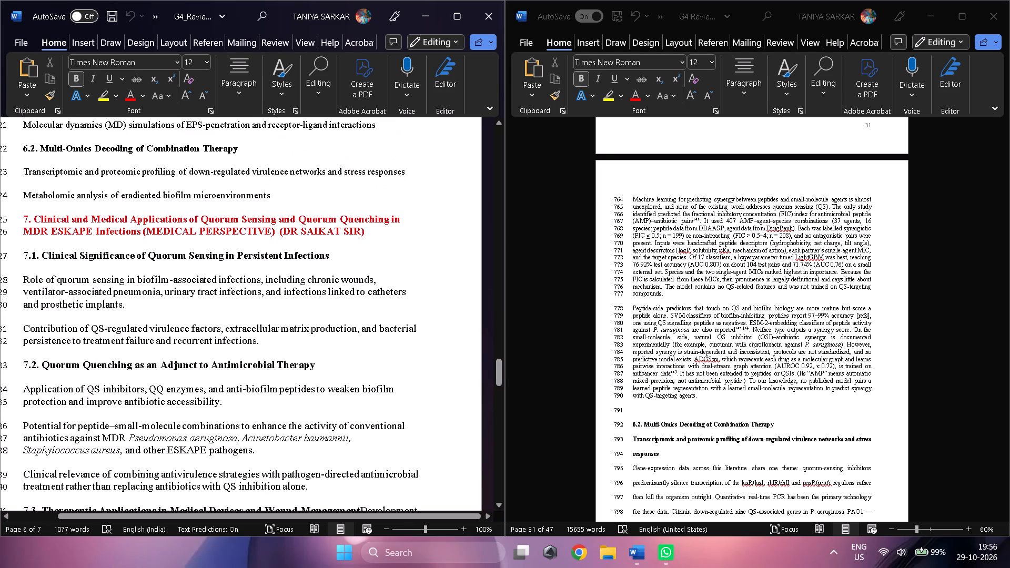
{"action": "left_click_drag", "start_coordinate": [23, 219], "coordinate": [254, 428]}
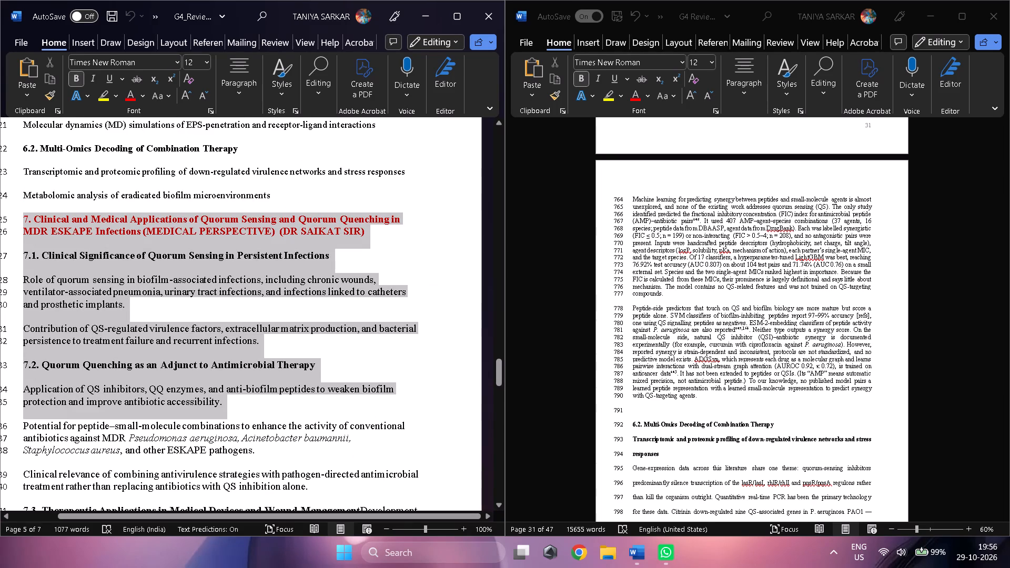
{"action": "left_click_drag", "start_coordinate": [254, 428], "coordinate": [367, 505]}
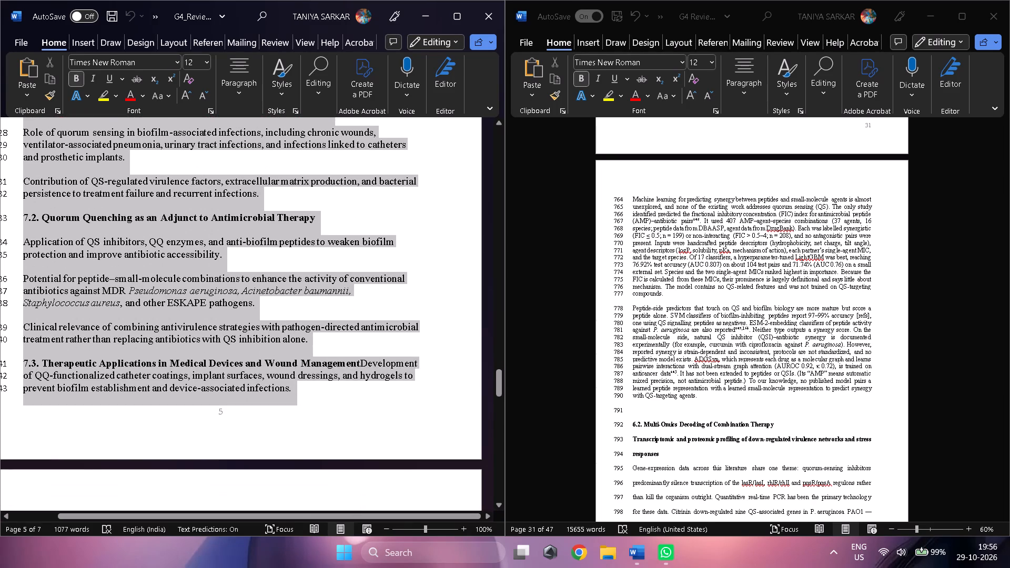
{"action": "left_click_drag", "start_coordinate": [367, 505], "coordinate": [361, 377]}
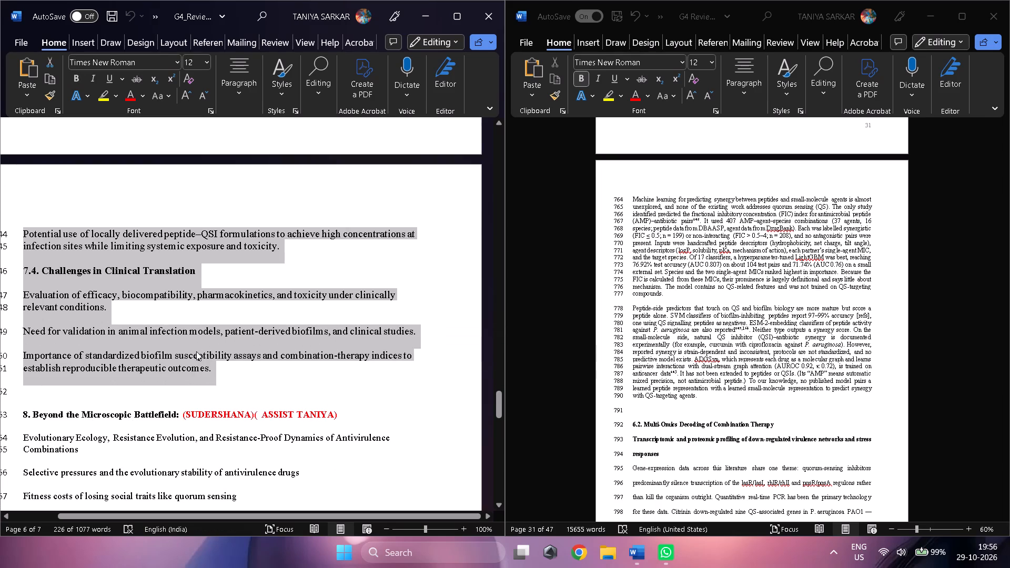
{"action": "key", "text": "ctrl+c"}
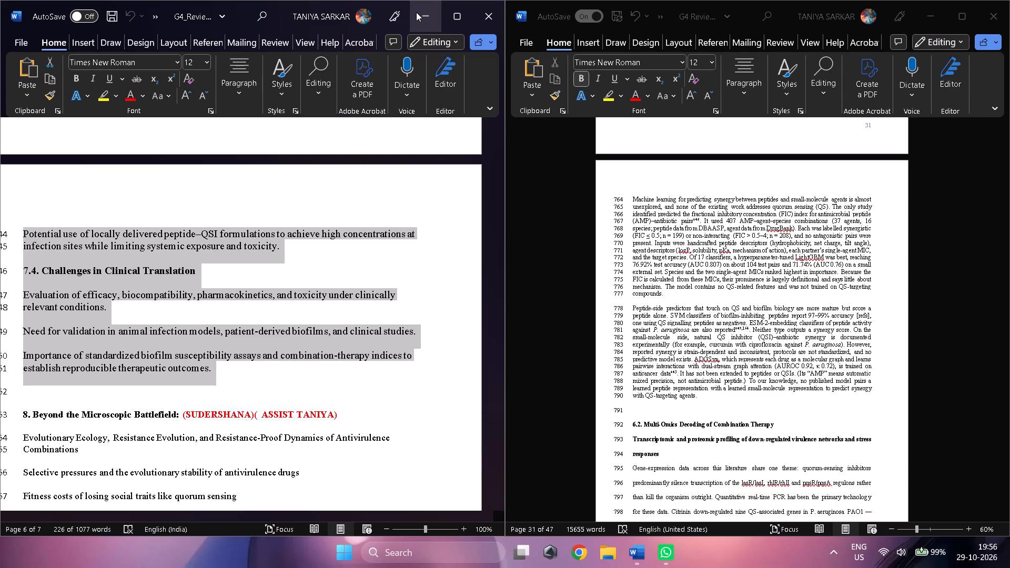
Close the FINAL DRAFT 1.0 document and expand the G4 Review final document to full screen.
{"action": "left_click", "coordinate": [484, 10]}
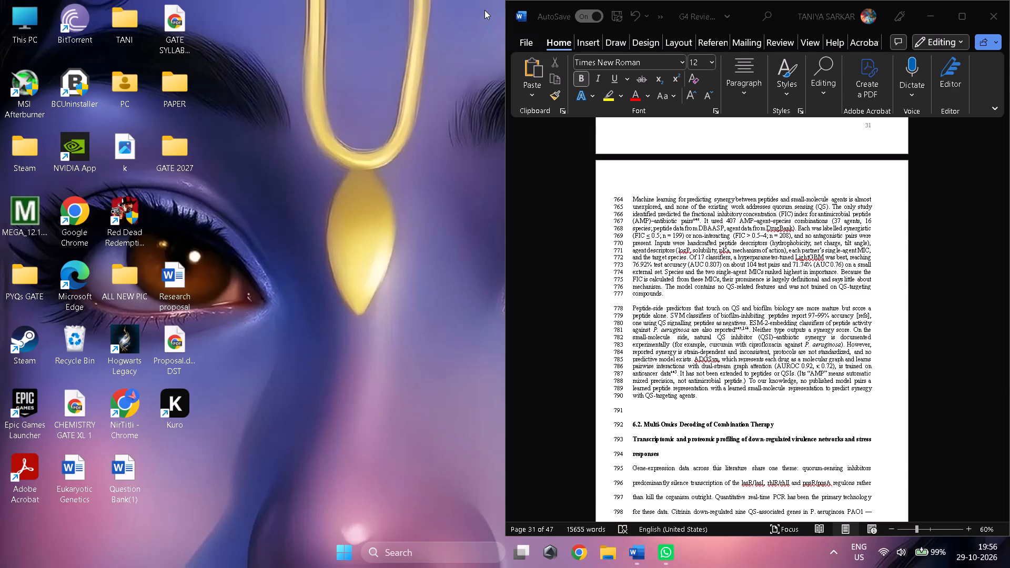
{"action": "left_click", "coordinate": [966, 12]}
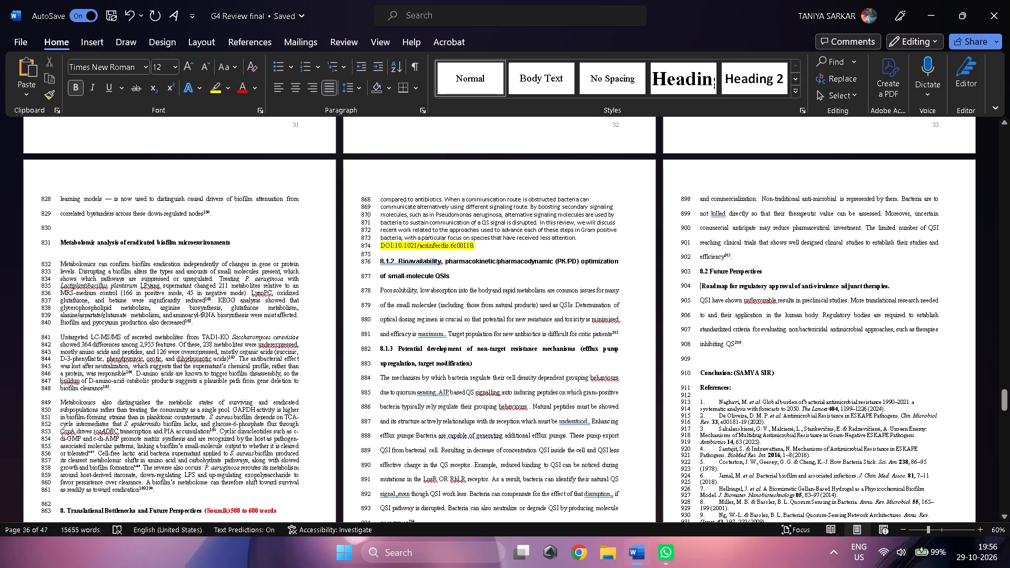
Add the section number "9." in front of the Conclusion heading.
{"action": "left_click", "coordinate": [699, 373]}
{"action": "key", "text": "9"}
{"action": "key", "text": "period"}
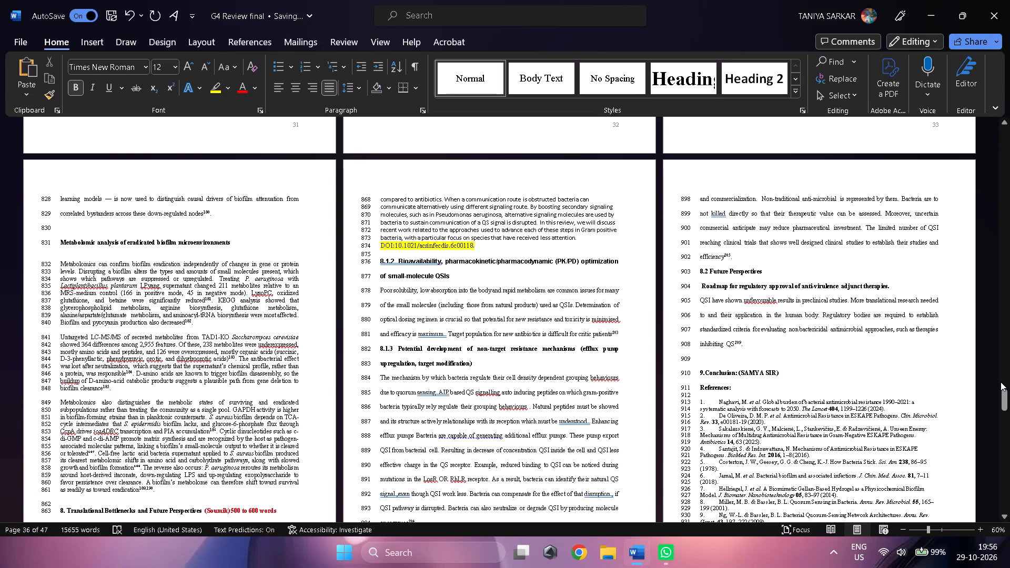
Look over the pages from section 5 to the references to examine how sections 6 and 8 follow each other.
{"action": "left_click_drag", "start_coordinate": [1006, 393], "coordinate": [1007, 397]}
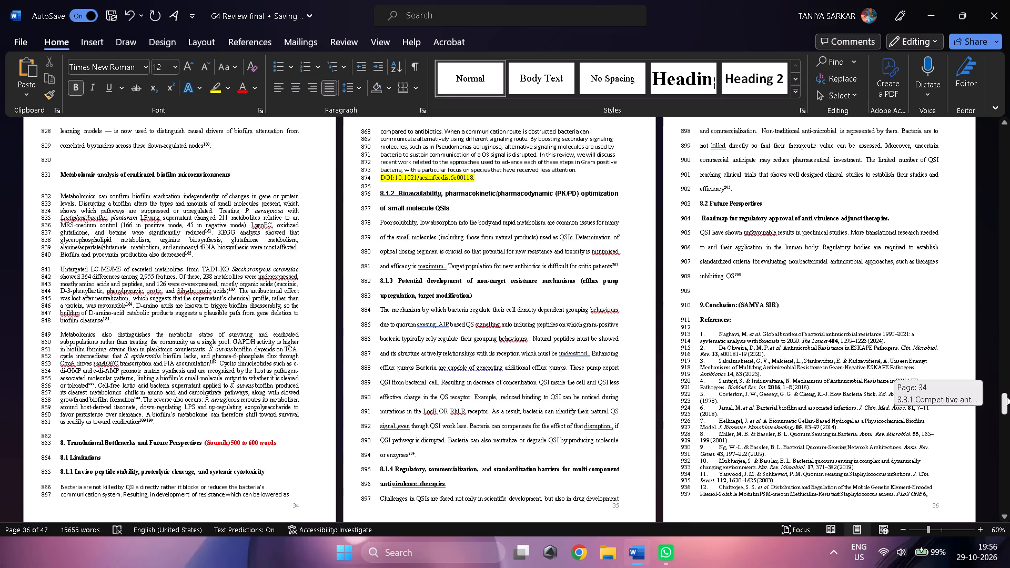
{"action": "left_click_drag", "start_coordinate": [1007, 397], "coordinate": [1007, 392]}
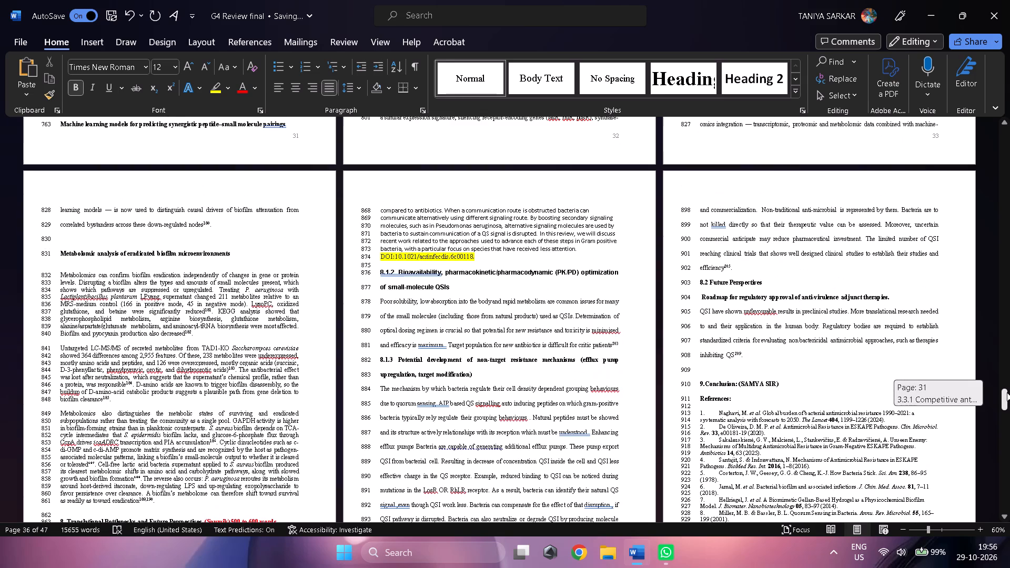
{"action": "left_click_drag", "start_coordinate": [1007, 392], "coordinate": [1009, 402]}
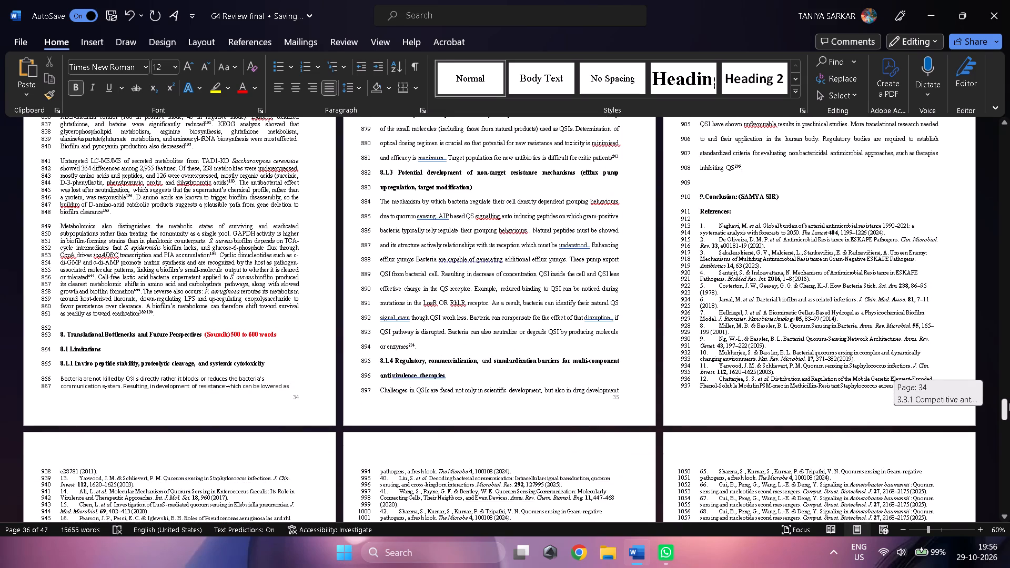
{"action": "left_click_drag", "start_coordinate": [1009, 402], "coordinate": [1009, 389]}
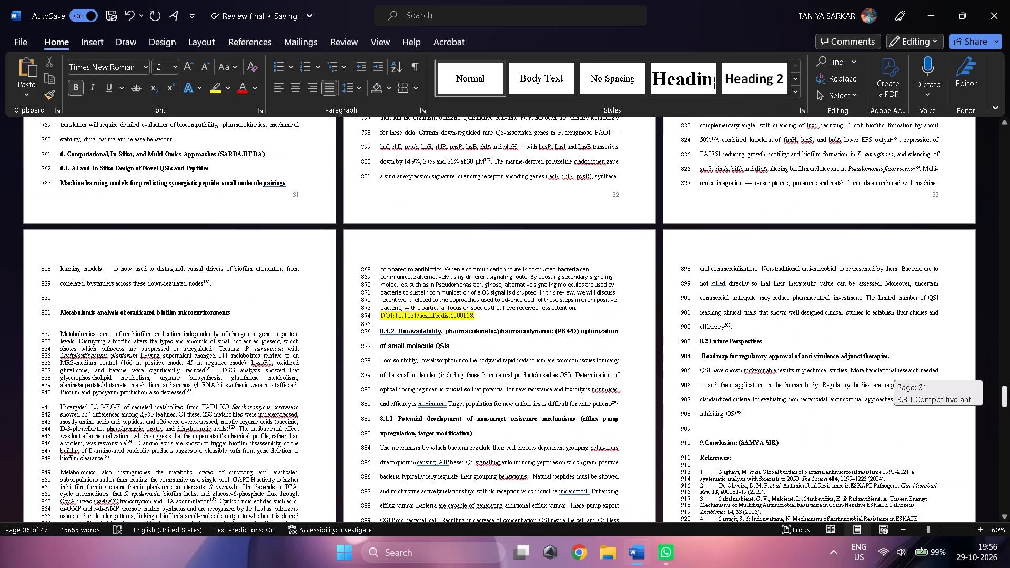
{"action": "left_click_drag", "start_coordinate": [1009, 389], "coordinate": [1009, 388]}
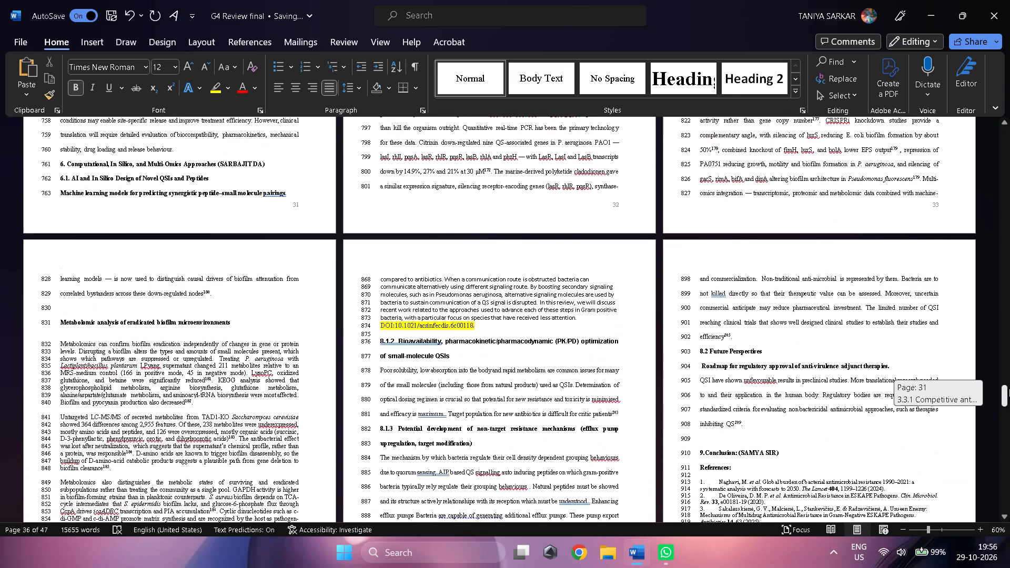
{"action": "left_click_drag", "start_coordinate": [1009, 388], "coordinate": [1009, 380]}
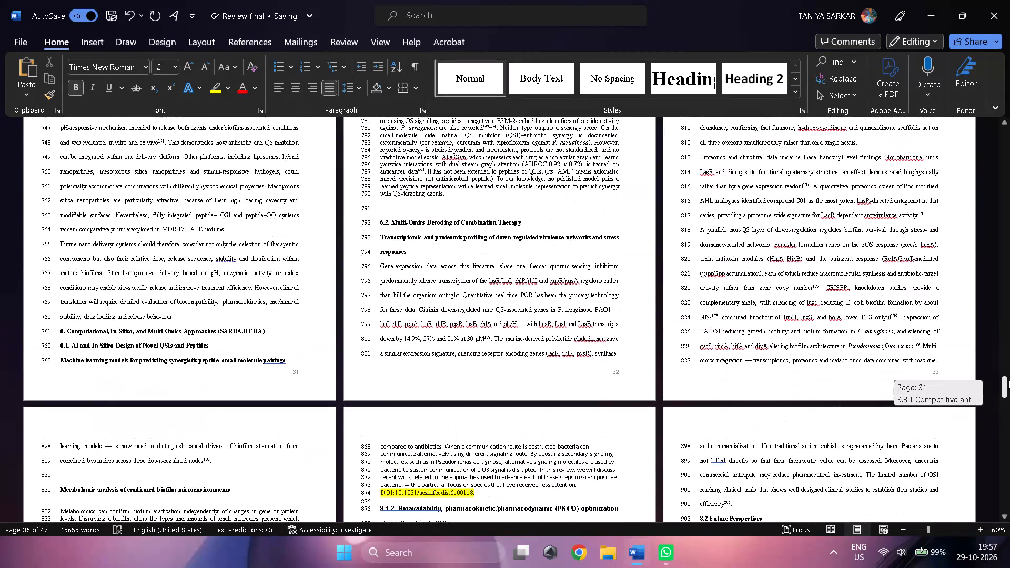
{"action": "left_click_drag", "start_coordinate": [1009, 380], "coordinate": [1009, 378]}
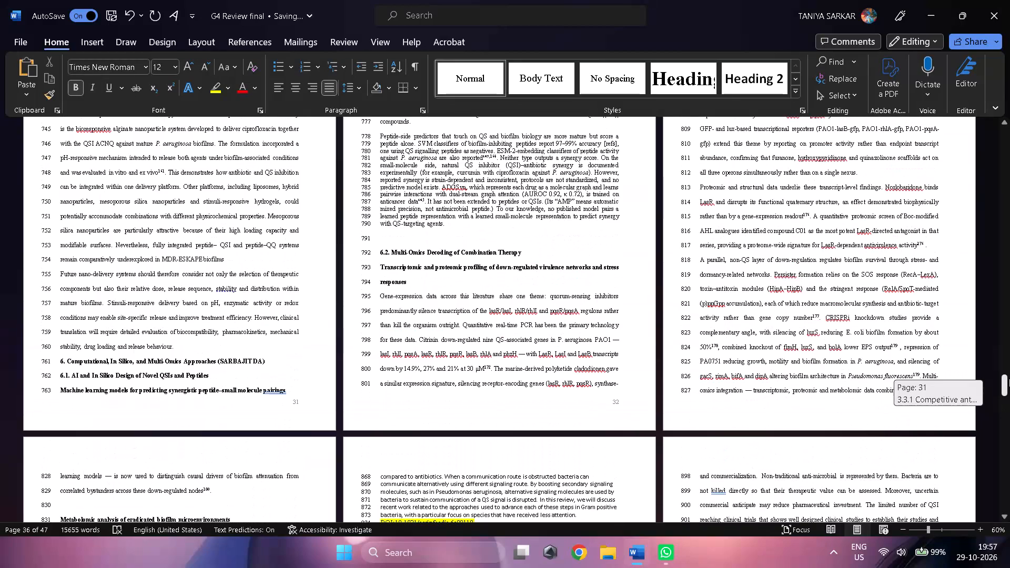
{"action": "left_click_drag", "start_coordinate": [1009, 378], "coordinate": [1008, 373]}
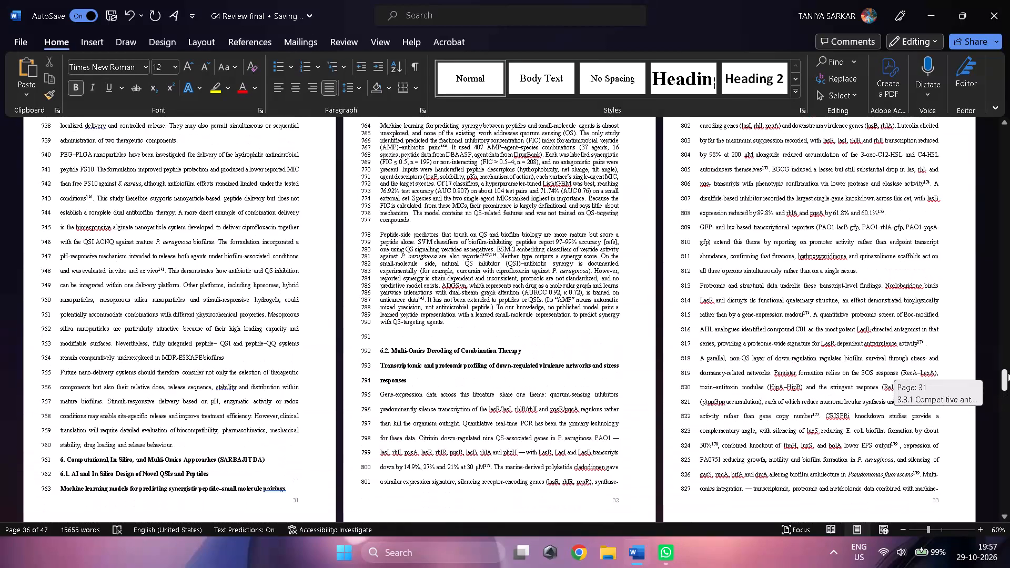
{"action": "left_click_drag", "start_coordinate": [1008, 373], "coordinate": [1006, 373]}
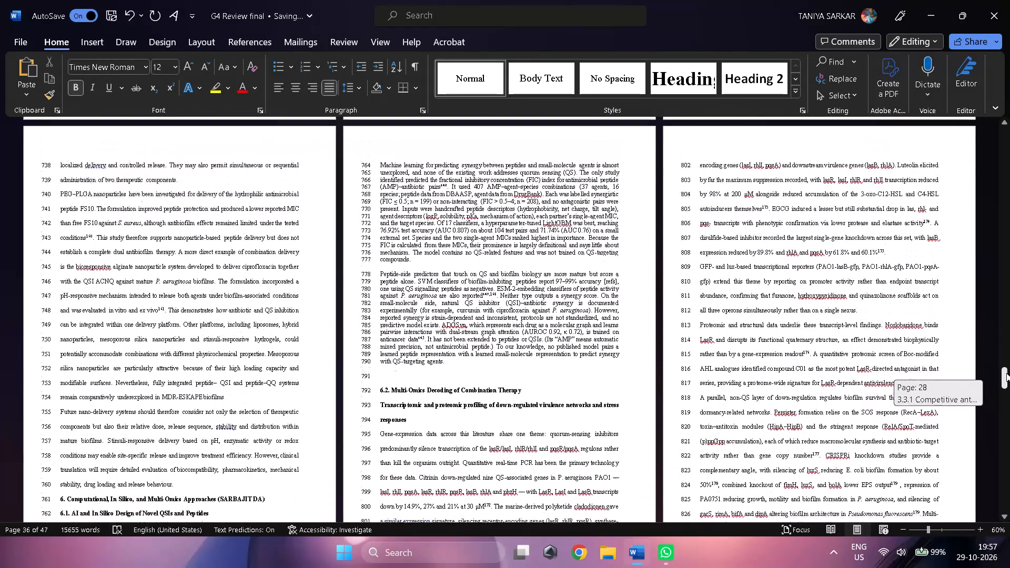
{"action": "left_click_drag", "start_coordinate": [1006, 373], "coordinate": [1004, 388]}
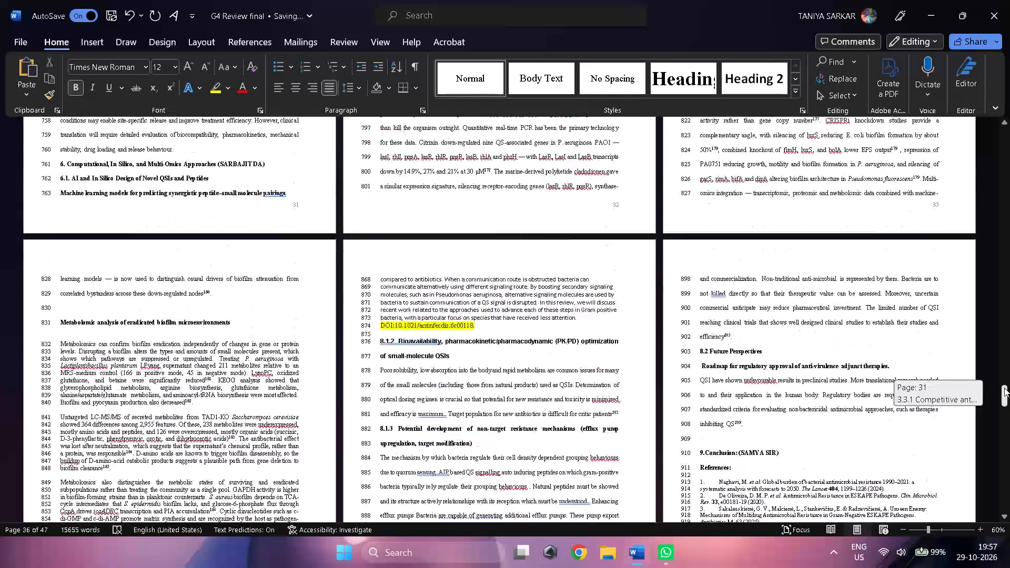
{"action": "left_click_drag", "start_coordinate": [1004, 388], "coordinate": [1004, 374]}
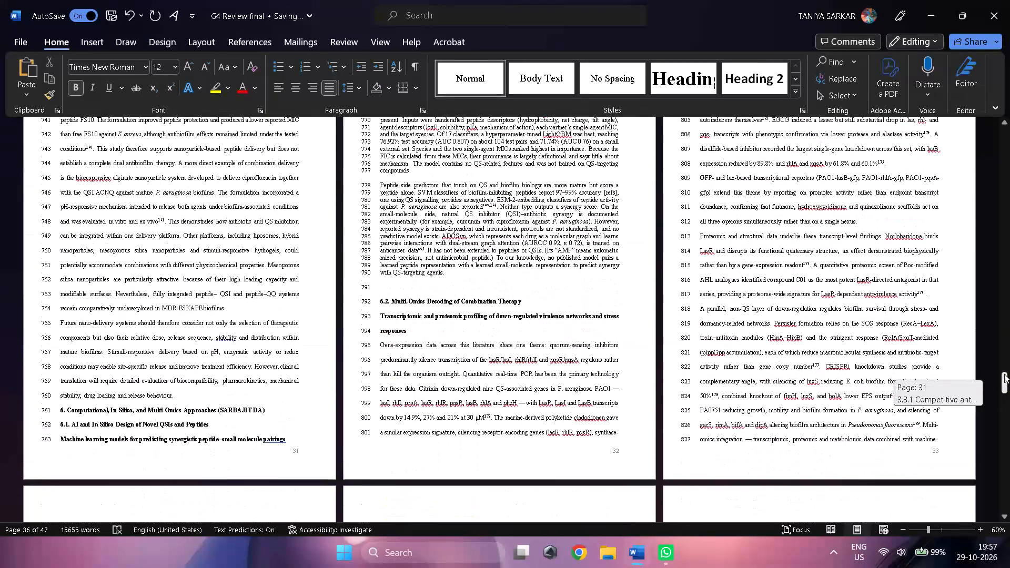
{"action": "left_click_drag", "start_coordinate": [1004, 374], "coordinate": [1004, 367]}
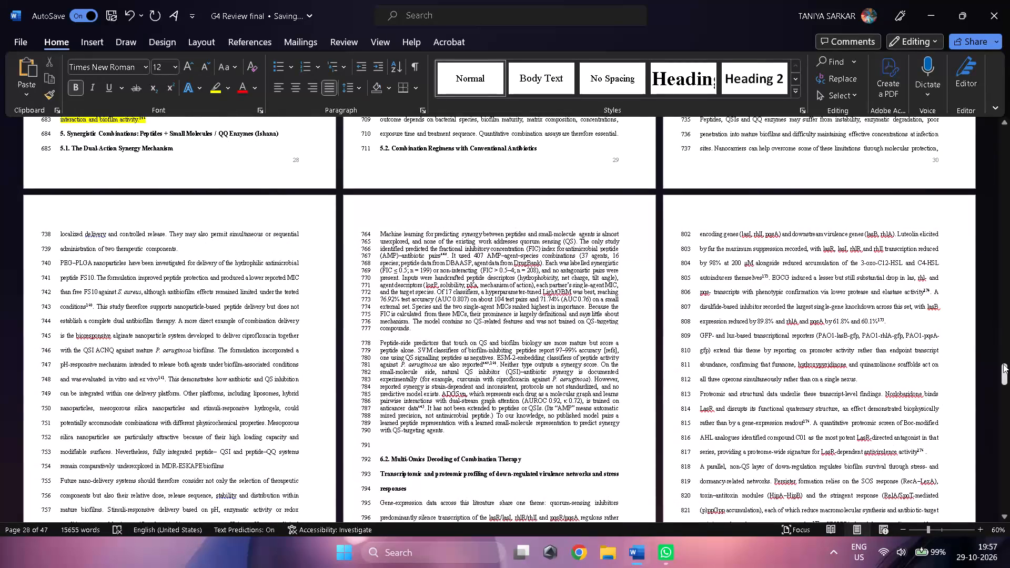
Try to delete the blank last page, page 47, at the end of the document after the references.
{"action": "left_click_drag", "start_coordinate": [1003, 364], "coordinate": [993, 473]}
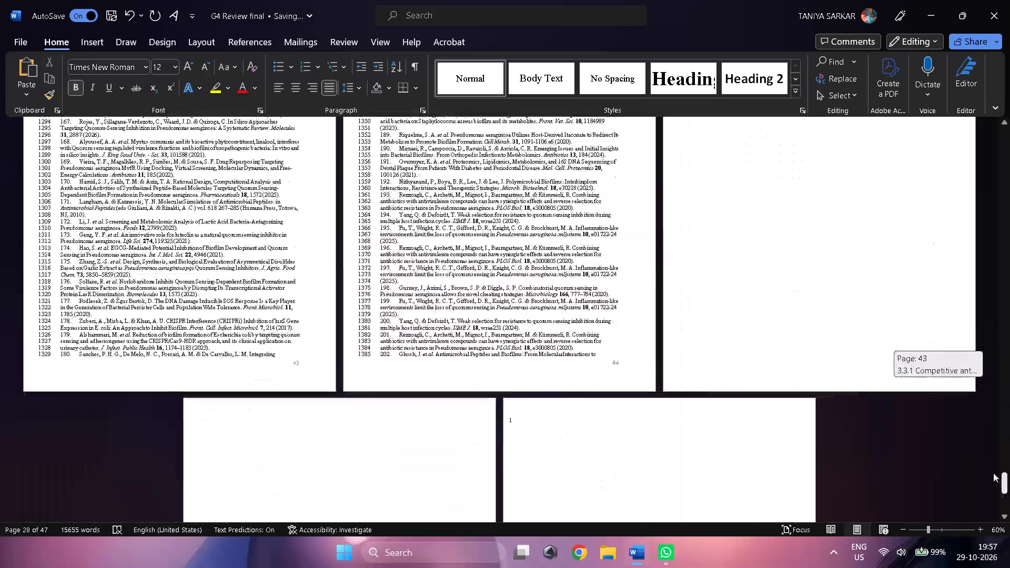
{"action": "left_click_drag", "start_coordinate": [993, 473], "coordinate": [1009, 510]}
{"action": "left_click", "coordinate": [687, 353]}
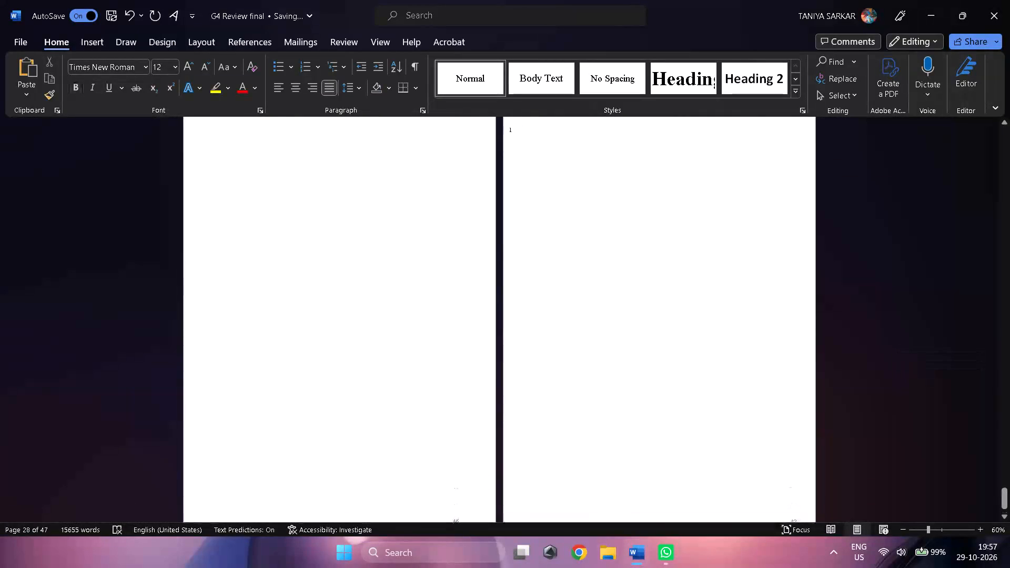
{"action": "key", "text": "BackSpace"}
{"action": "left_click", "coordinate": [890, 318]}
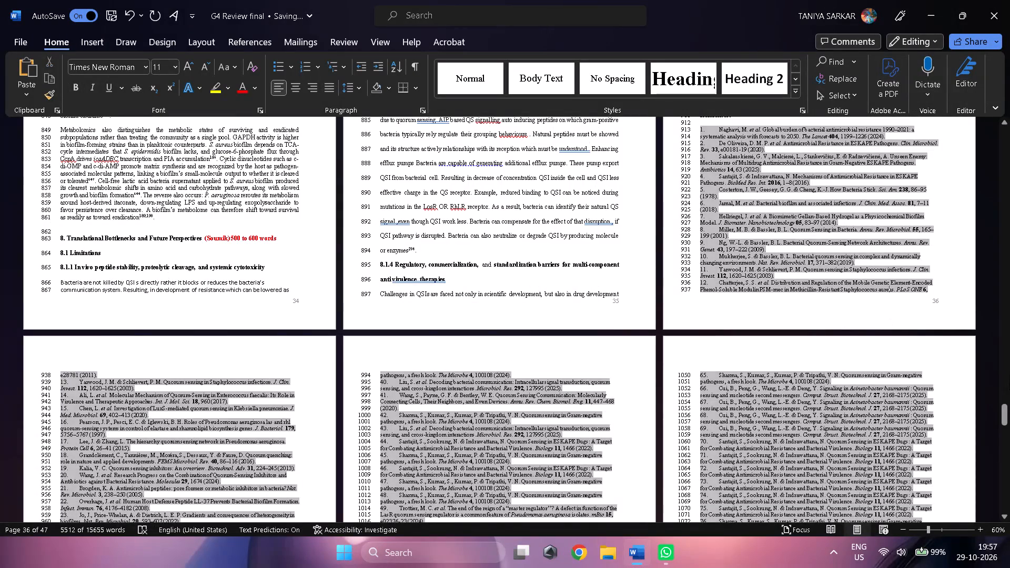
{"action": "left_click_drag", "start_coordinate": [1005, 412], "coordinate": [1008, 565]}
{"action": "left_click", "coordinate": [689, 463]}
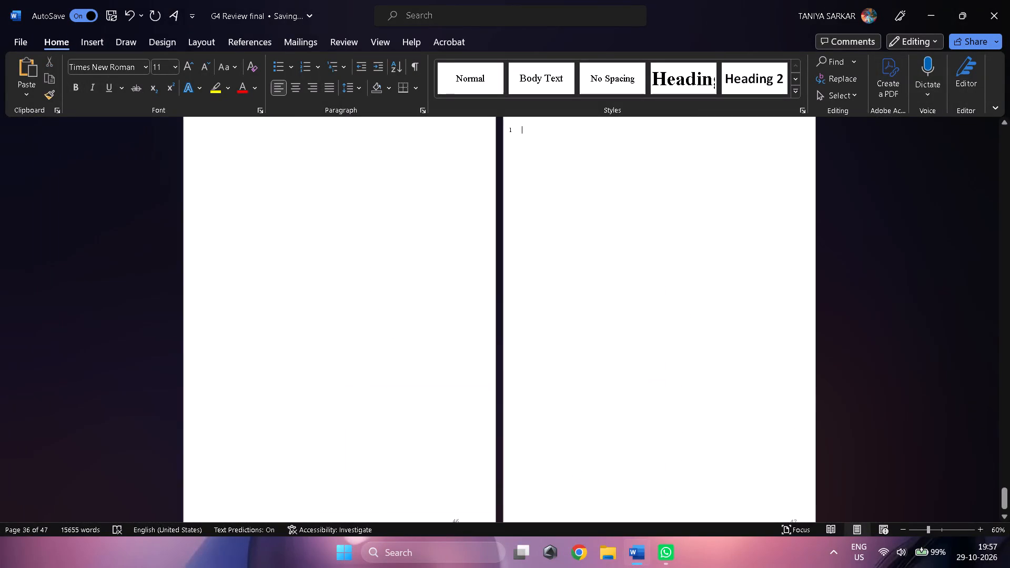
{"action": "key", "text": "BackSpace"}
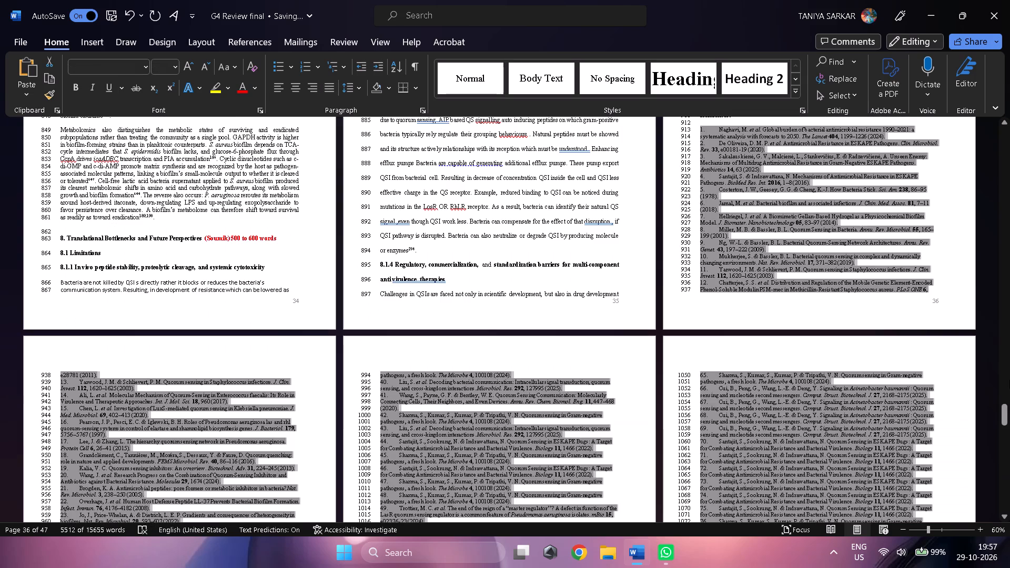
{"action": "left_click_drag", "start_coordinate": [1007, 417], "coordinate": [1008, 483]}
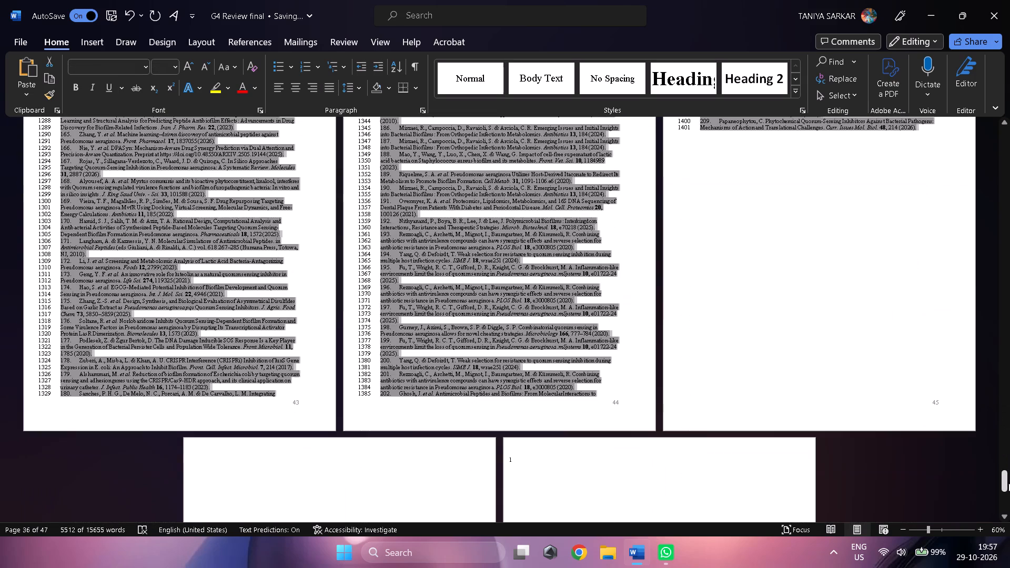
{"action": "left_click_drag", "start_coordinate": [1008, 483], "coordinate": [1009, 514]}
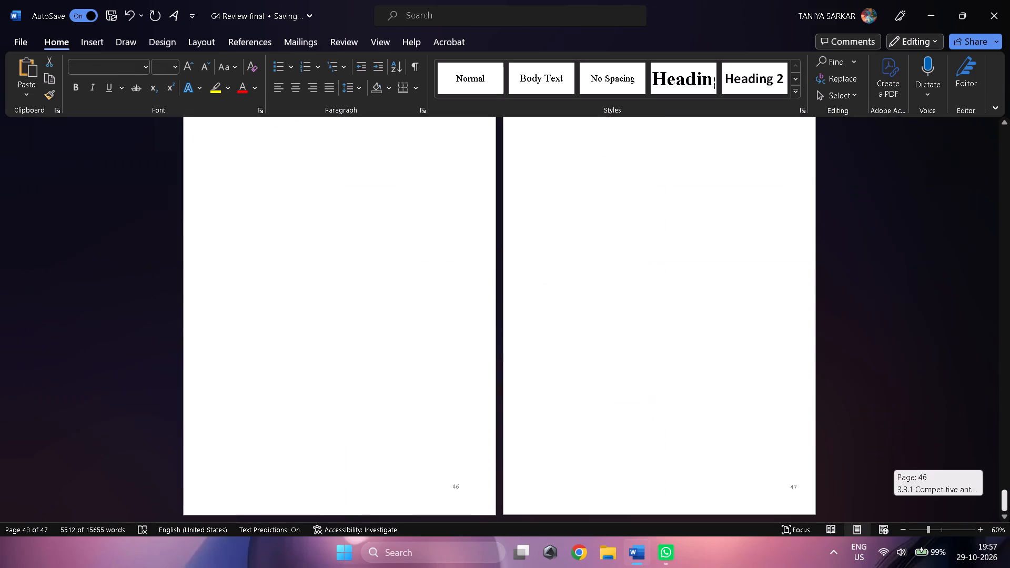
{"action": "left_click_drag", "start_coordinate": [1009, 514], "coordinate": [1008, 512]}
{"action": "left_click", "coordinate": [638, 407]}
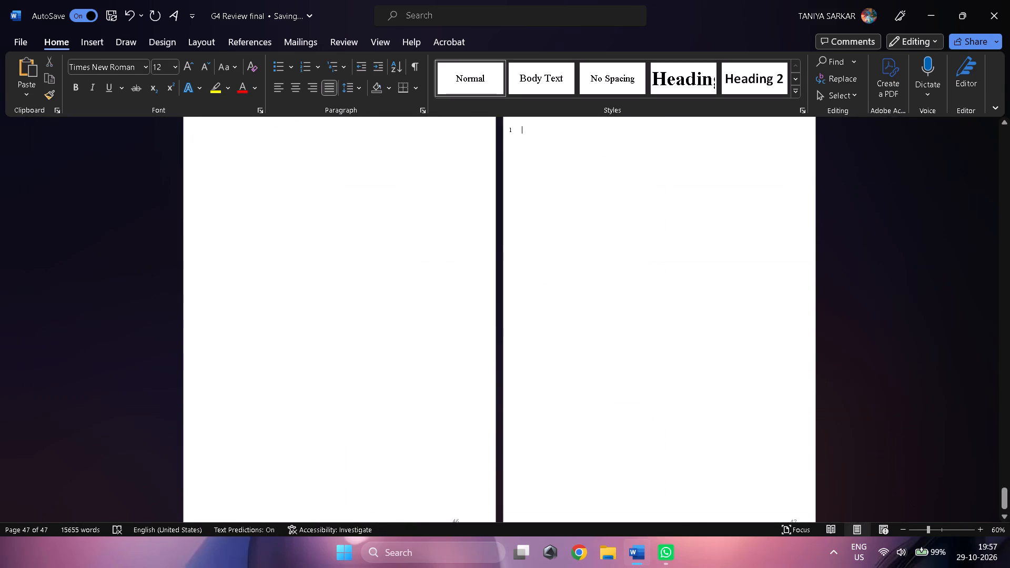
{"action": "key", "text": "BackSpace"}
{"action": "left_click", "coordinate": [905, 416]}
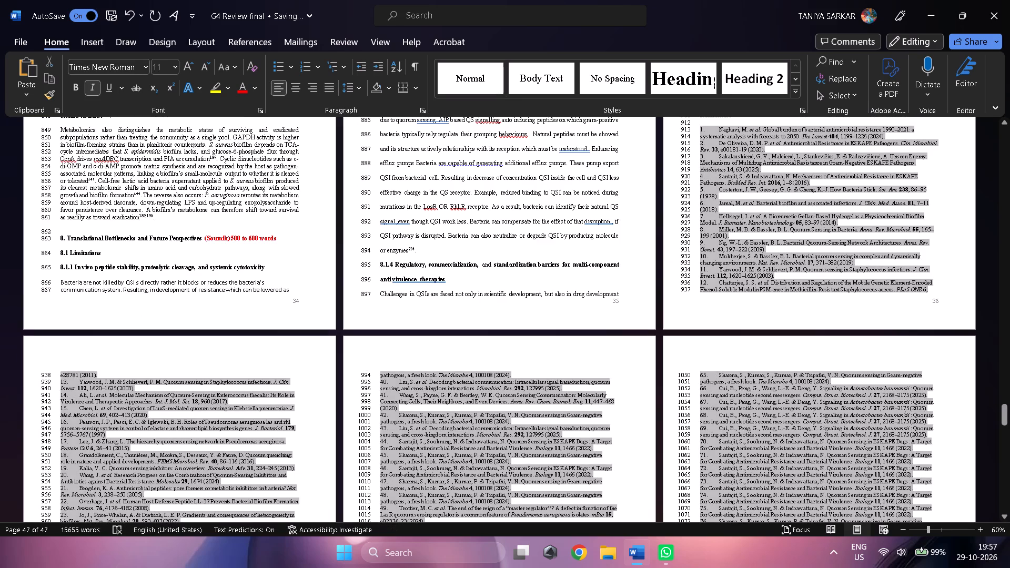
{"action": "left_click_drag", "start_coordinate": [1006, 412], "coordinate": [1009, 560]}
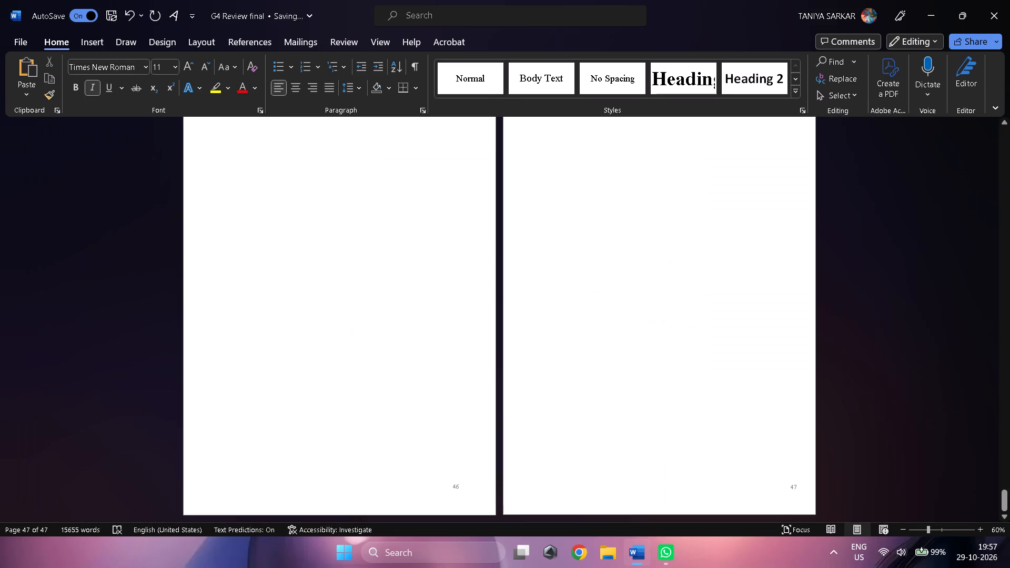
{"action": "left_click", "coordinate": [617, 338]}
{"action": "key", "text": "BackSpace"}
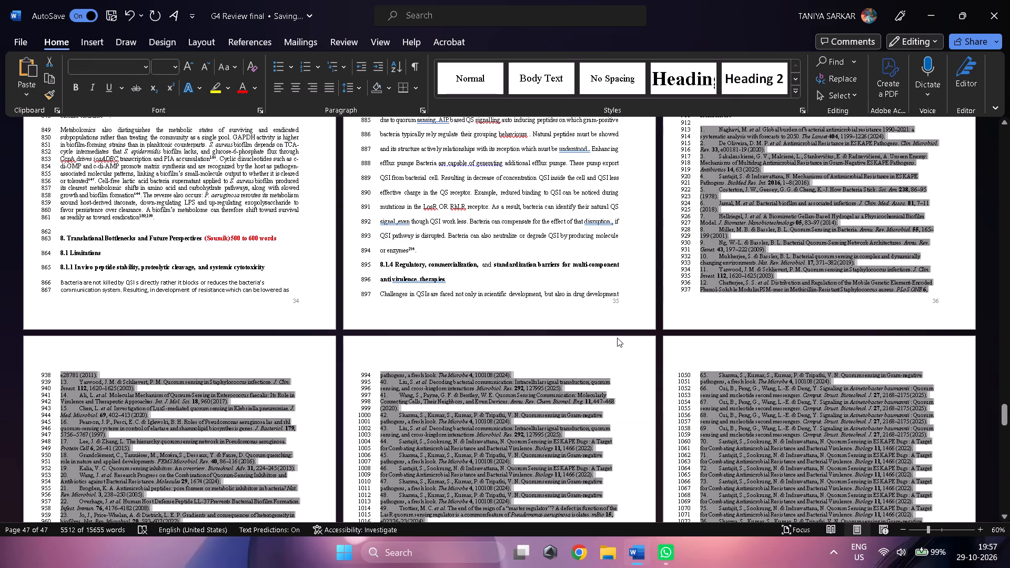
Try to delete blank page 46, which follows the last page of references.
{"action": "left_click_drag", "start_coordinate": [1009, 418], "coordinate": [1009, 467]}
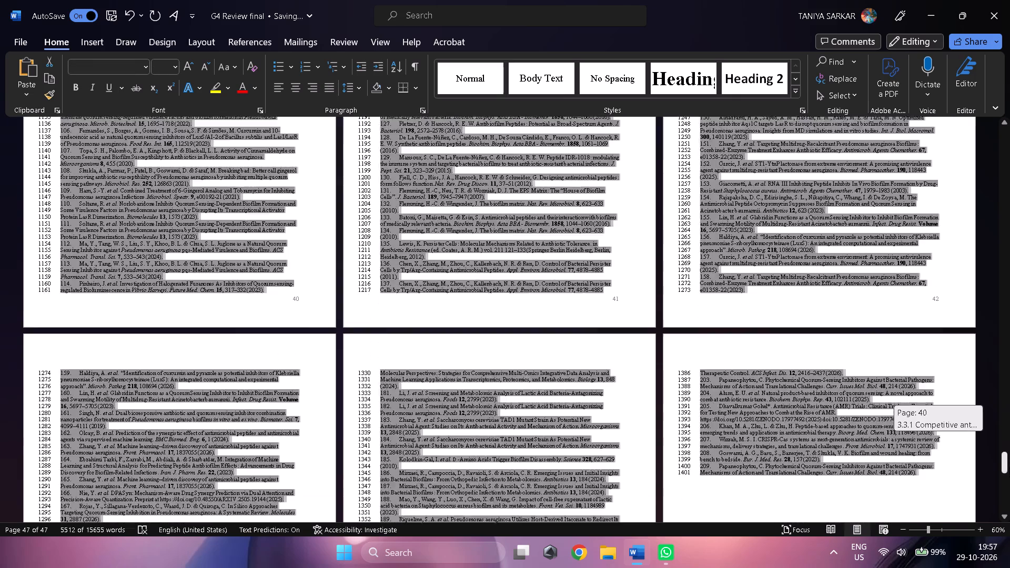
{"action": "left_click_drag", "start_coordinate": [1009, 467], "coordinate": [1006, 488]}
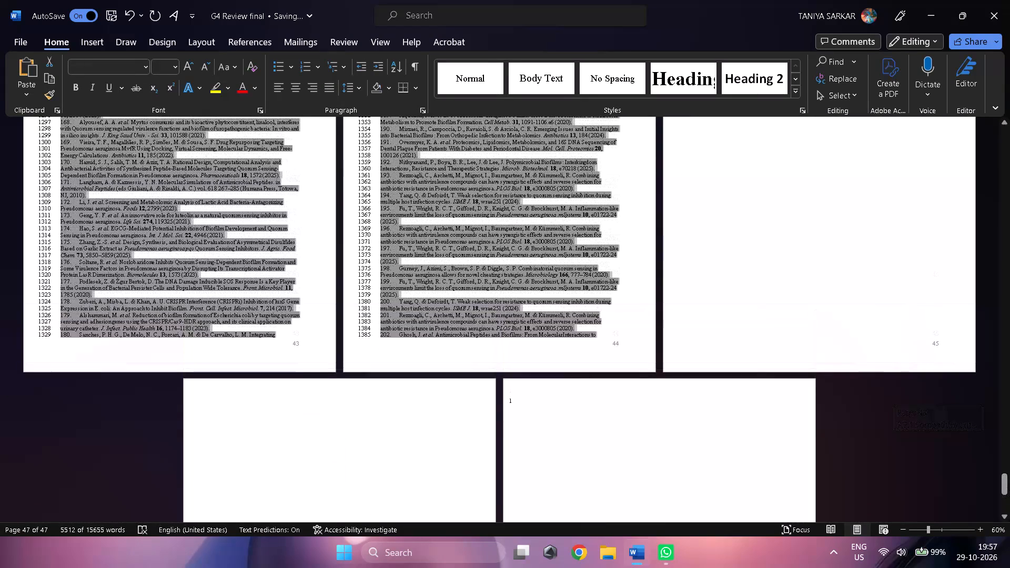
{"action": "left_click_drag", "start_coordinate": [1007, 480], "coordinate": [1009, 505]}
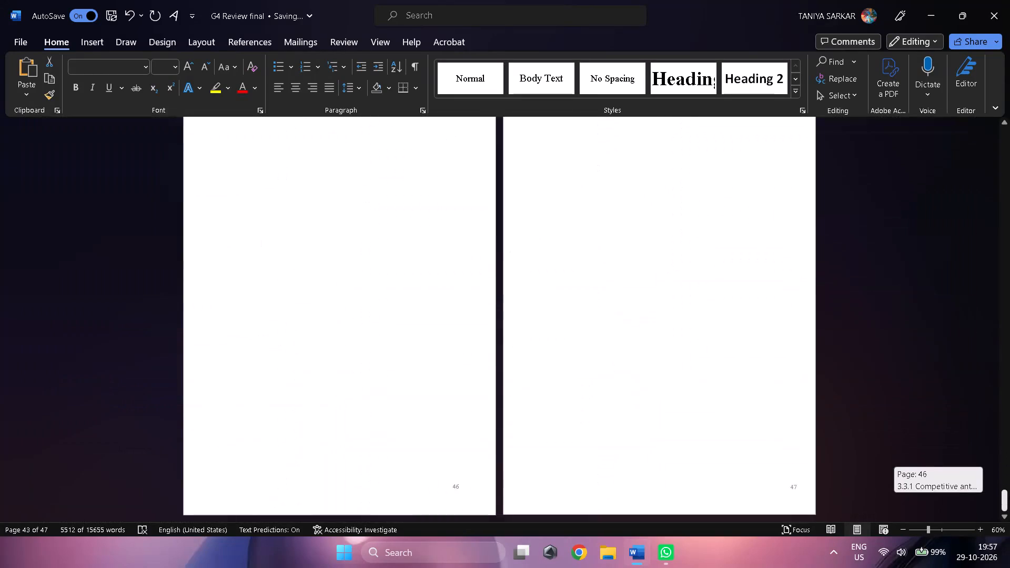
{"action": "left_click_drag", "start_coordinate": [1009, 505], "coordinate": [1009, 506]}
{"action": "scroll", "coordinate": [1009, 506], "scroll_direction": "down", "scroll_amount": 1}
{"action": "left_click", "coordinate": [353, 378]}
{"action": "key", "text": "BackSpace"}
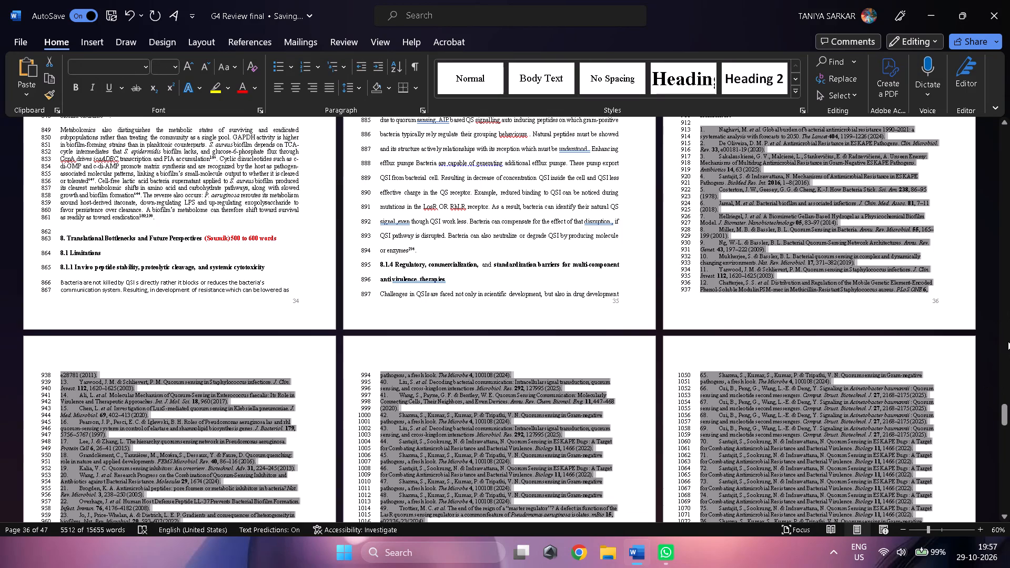
Go back to the blank trailing pages 46 and 47 and examine how they follow the end of the references.
{"action": "left_click_drag", "start_coordinate": [1005, 413], "coordinate": [1009, 535]}
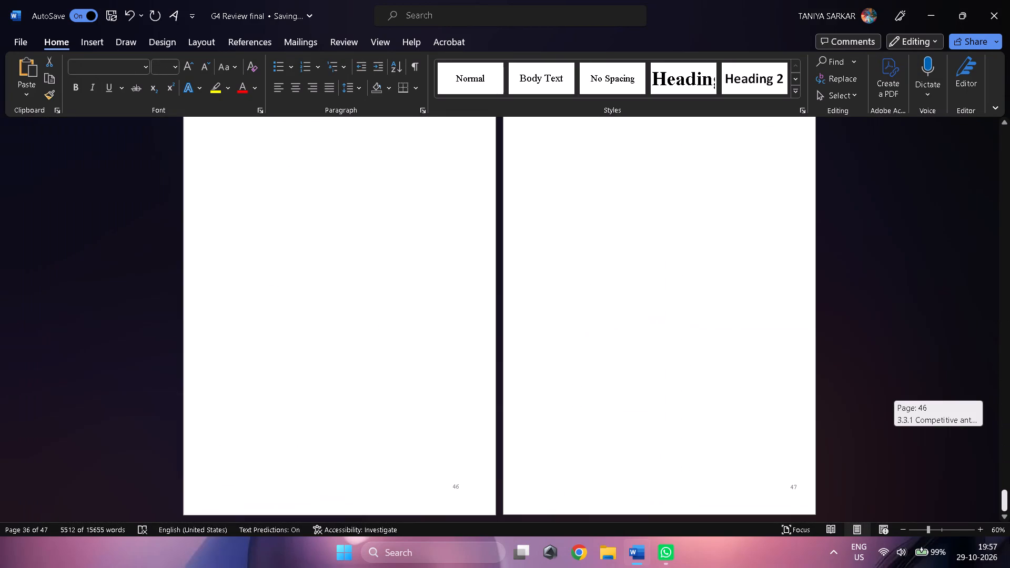
{"action": "left_click_drag", "start_coordinate": [1009, 535], "coordinate": [1009, 533]}
{"action": "left_click_drag", "start_coordinate": [1009, 533], "coordinate": [993, 476]}
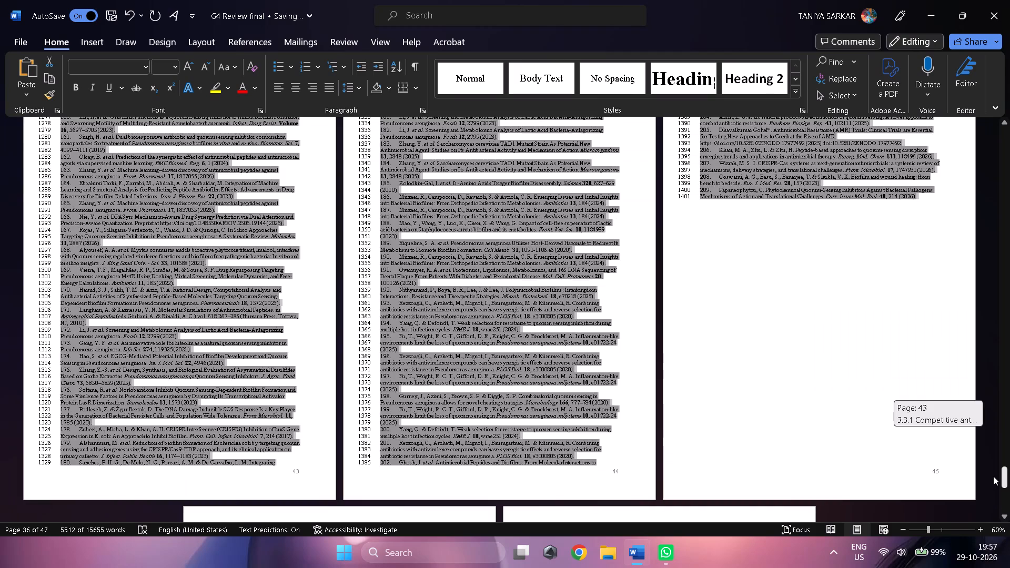
{"action": "left_click_drag", "start_coordinate": [993, 476], "coordinate": [1009, 514]}
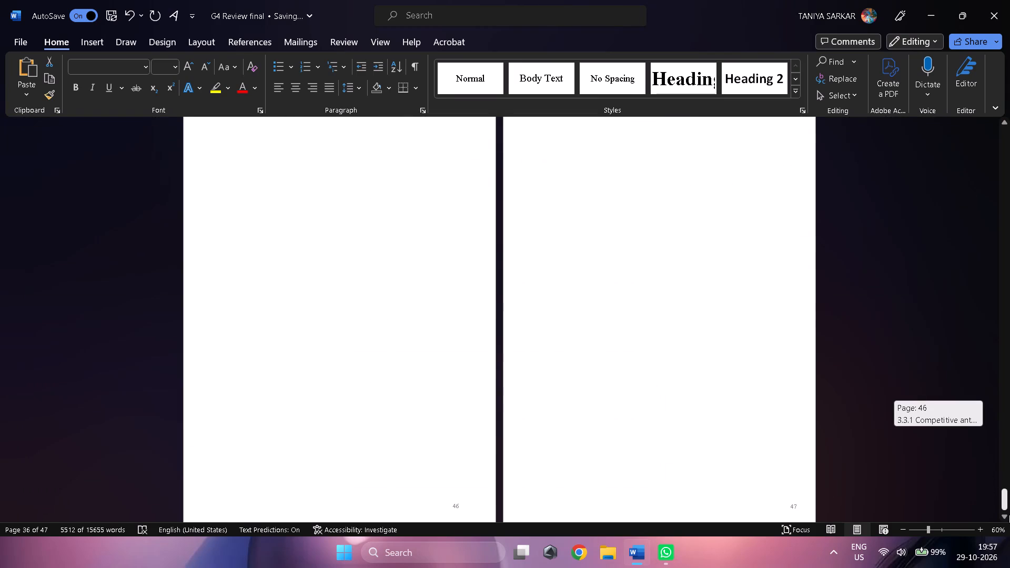
{"action": "left_click_drag", "start_coordinate": [1009, 514], "coordinate": [1009, 513]}
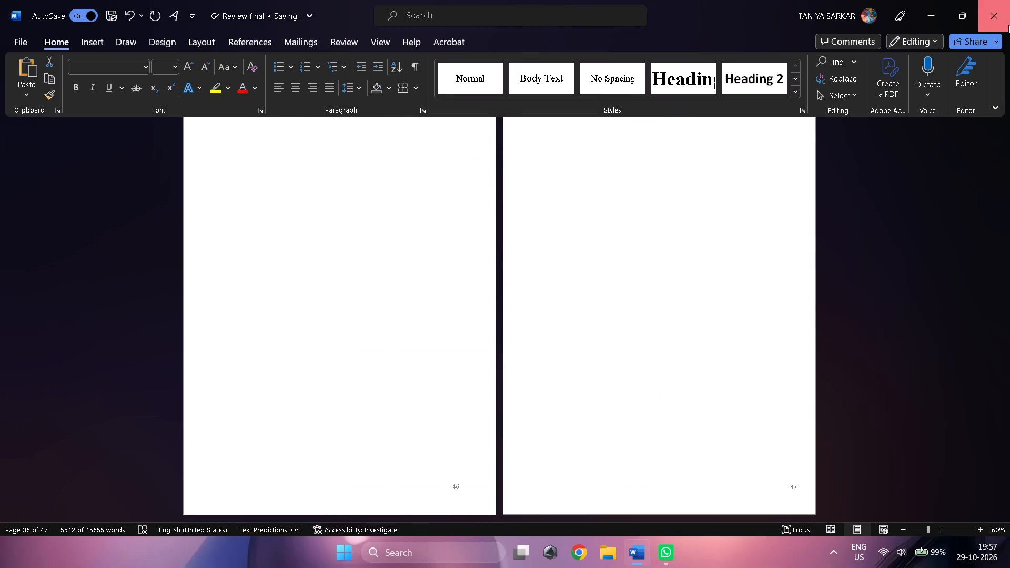
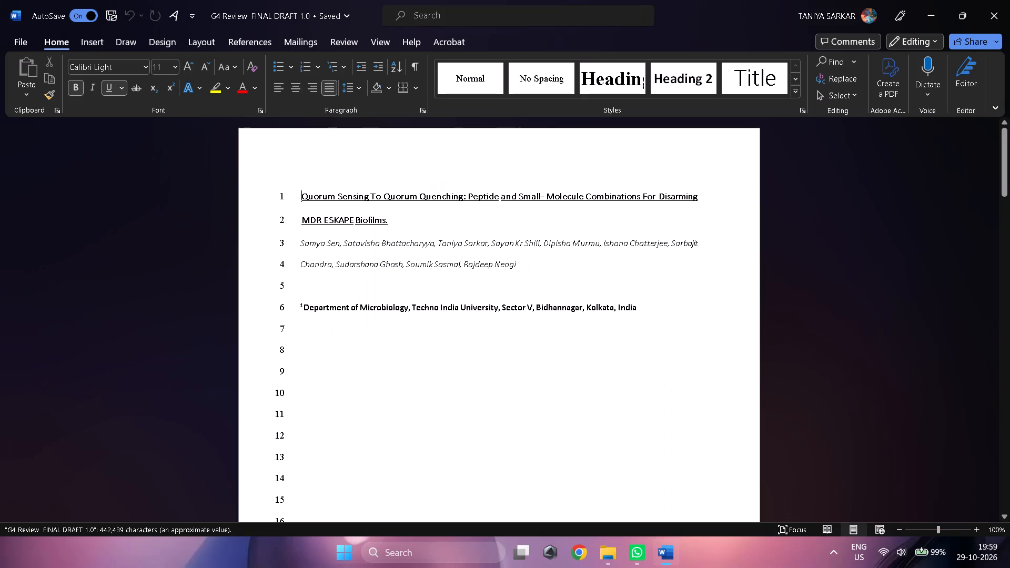
Close the G4 Review FINAL DRAFT 1.0 document and open G4 Review final from the PAPER folder.
{"action": "left_click", "coordinate": [1007, 292]}
{"action": "double_click", "coordinate": [1007, 292]}
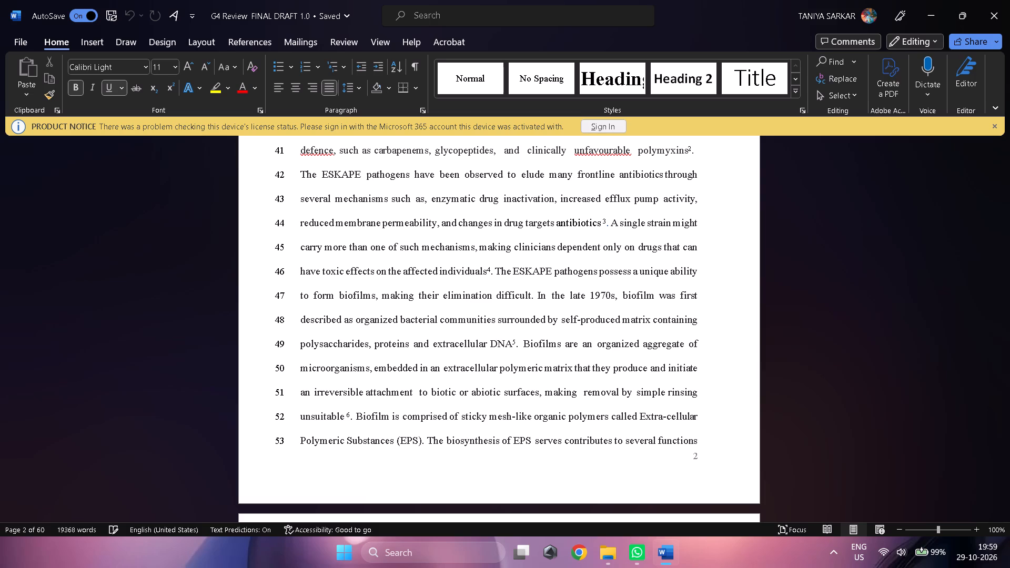
{"action": "left_click", "coordinate": [1001, 15]}
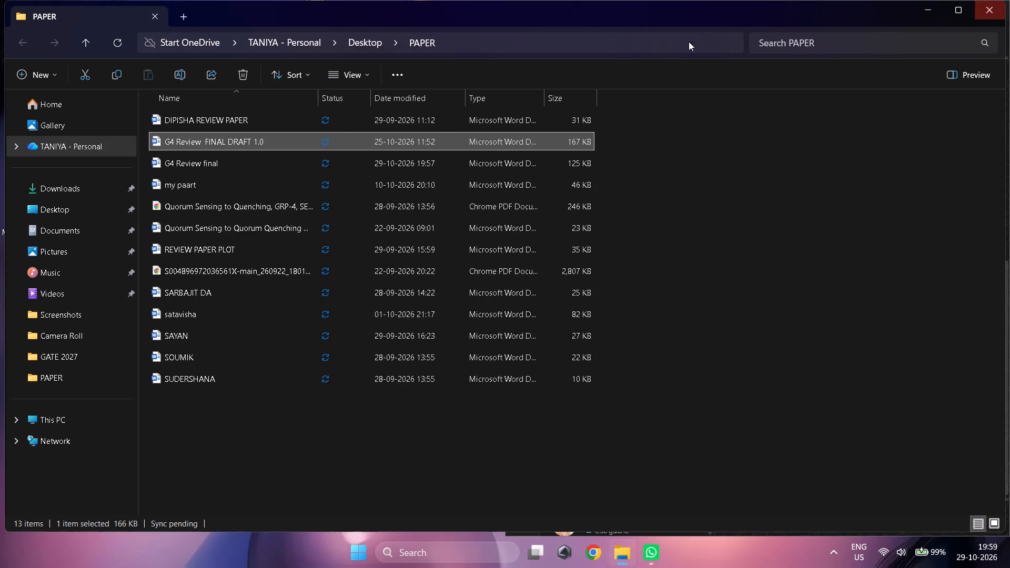
{"action": "double_click", "coordinate": [422, 169]}
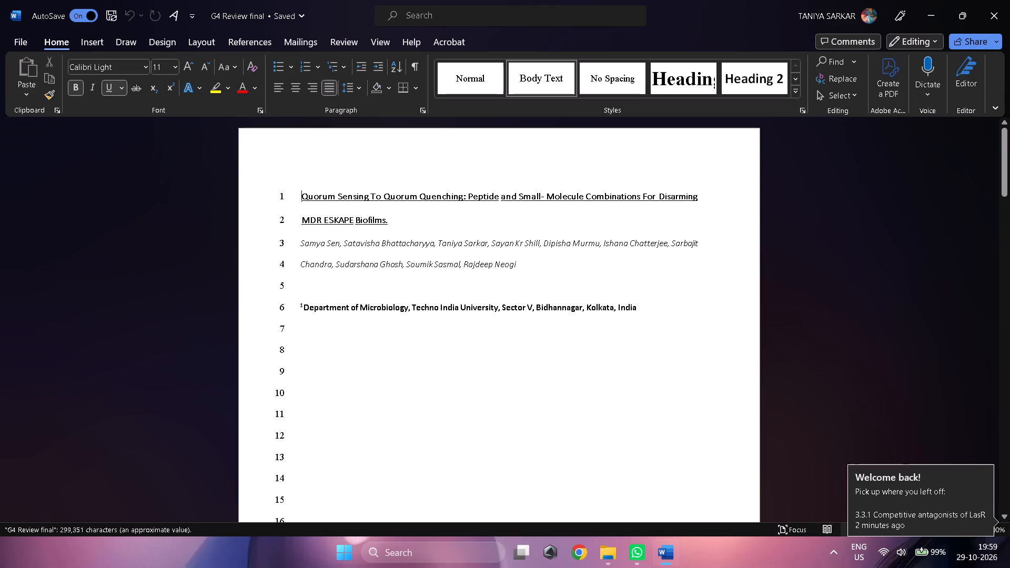
Dismiss the product notice and look through G4 Review final from the title page through the introduction to page 4.
{"action": "left_click", "coordinate": [1001, 514]}
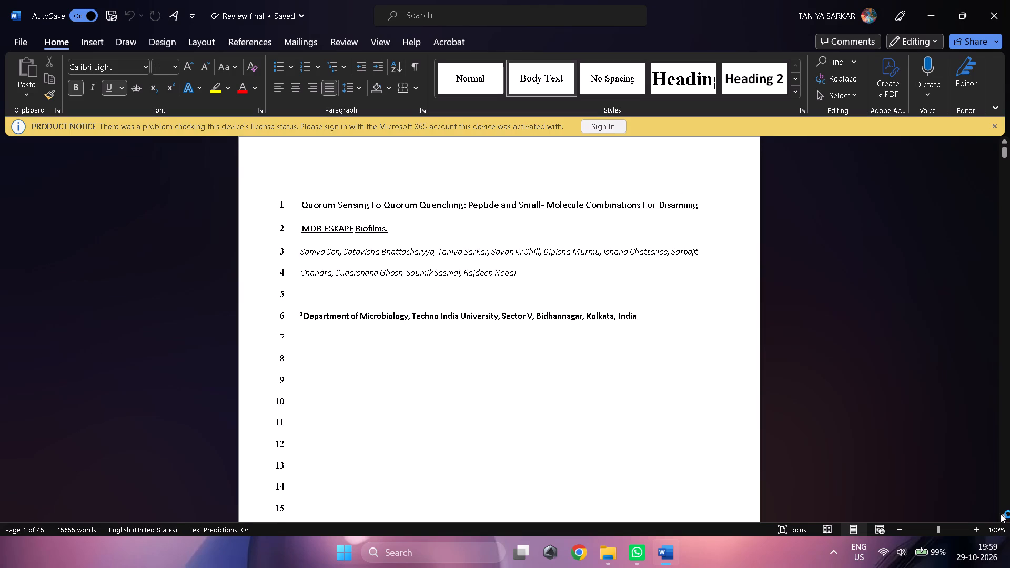
{"action": "triple_click", "coordinate": [1001, 514]}
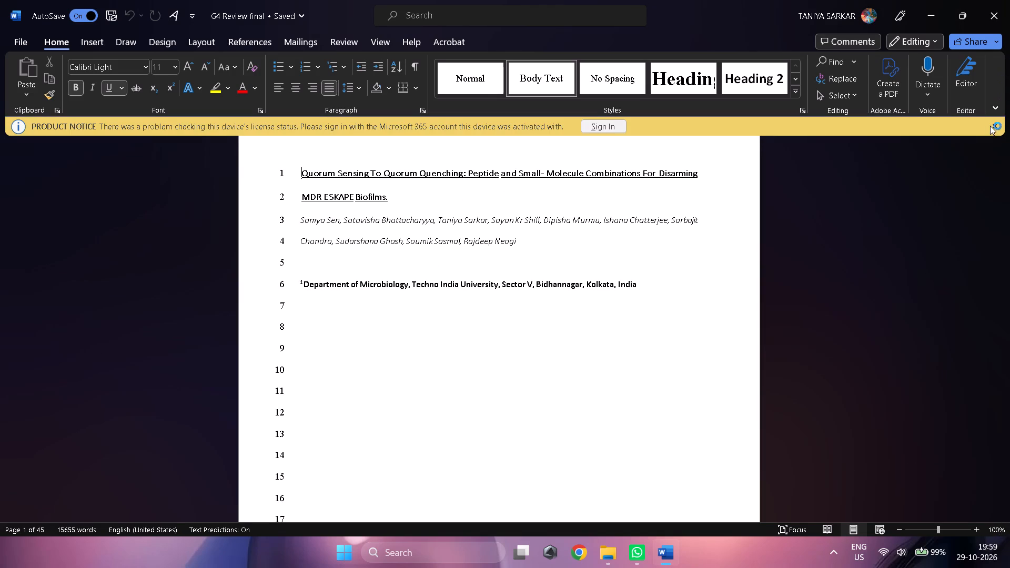
{"action": "left_click", "coordinate": [991, 124]}
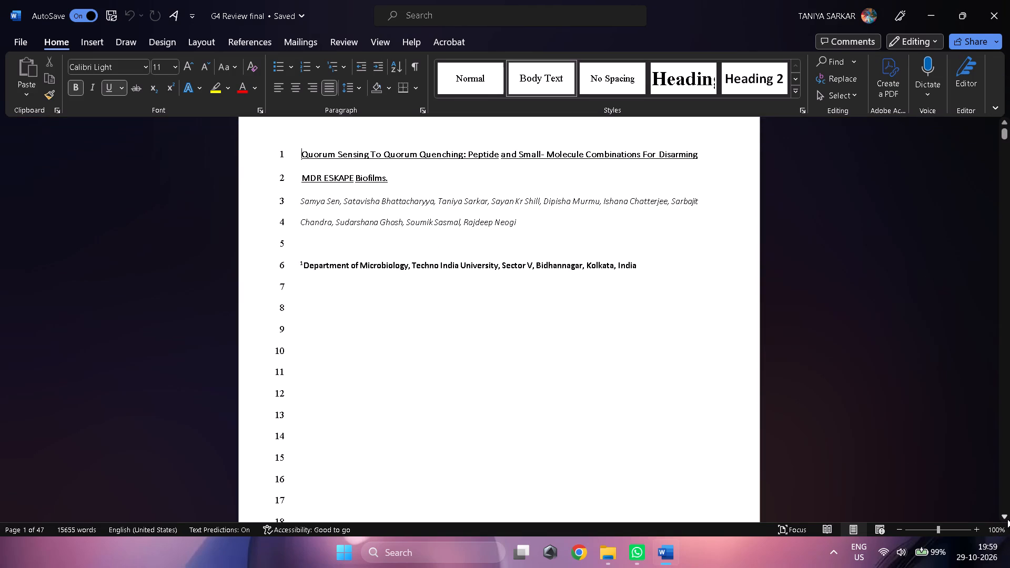
{"action": "left_click", "coordinate": [1005, 513]}
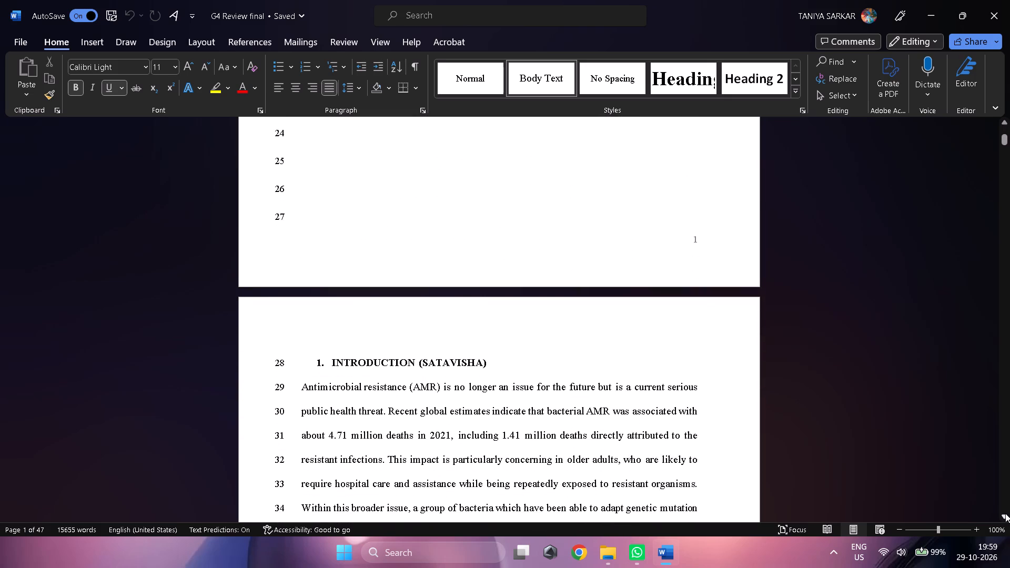
{"action": "left_click", "coordinate": [1005, 515]}
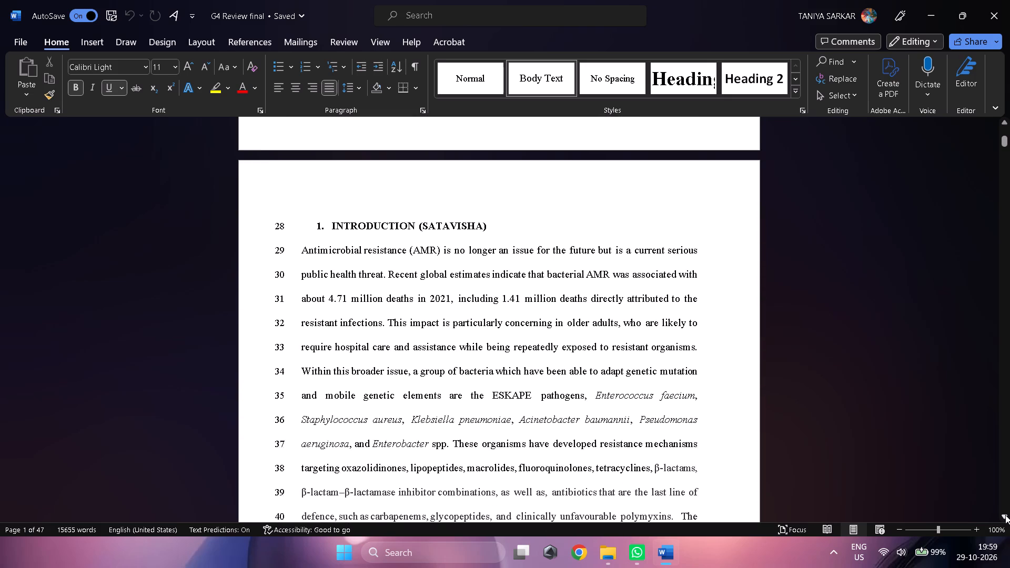
{"action": "left_click", "coordinate": [1005, 515]}
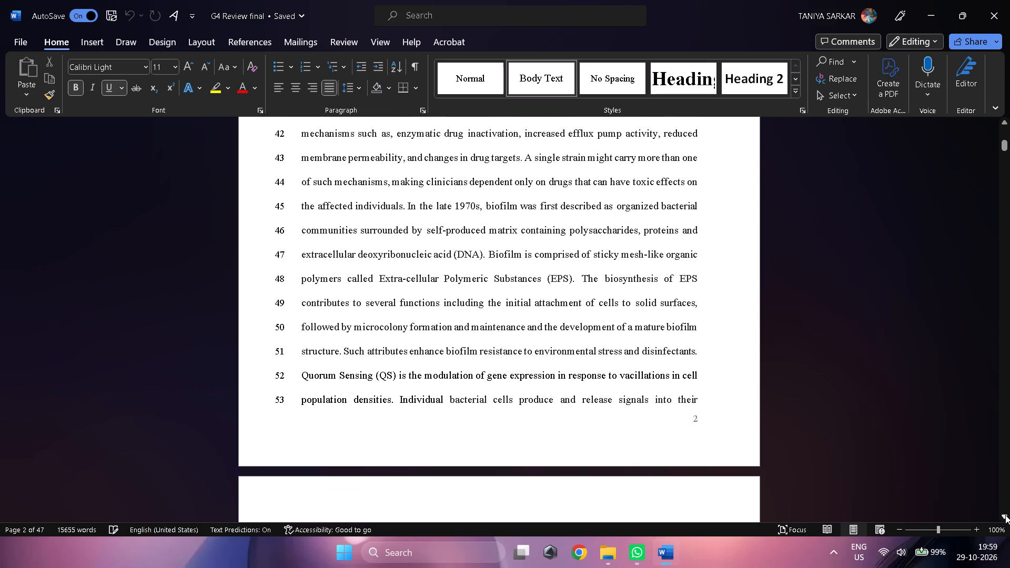
{"action": "left_click", "coordinate": [1005, 515]}
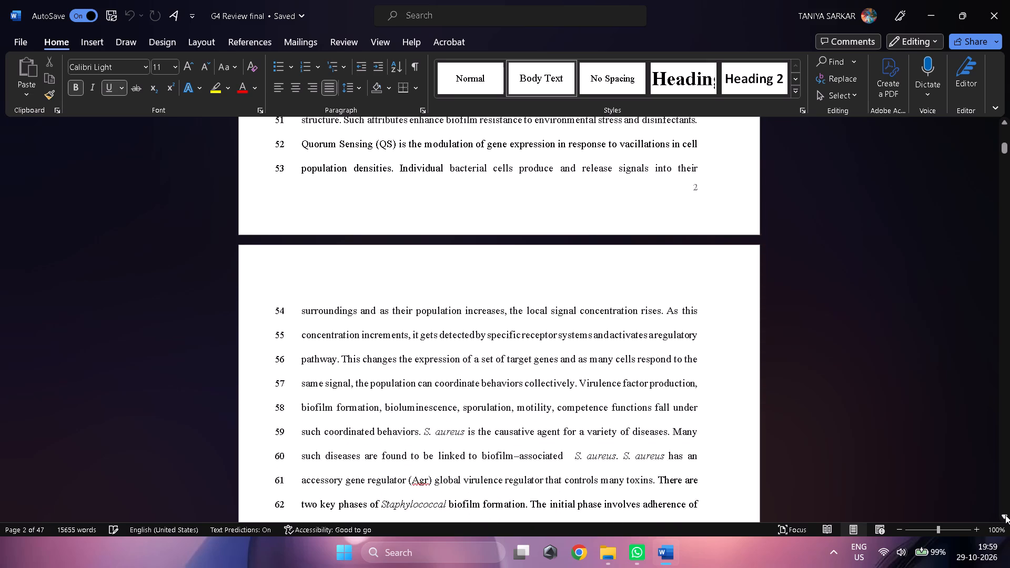
{"action": "triple_click", "coordinate": [1005, 515]}
{"action": "left_click", "coordinate": [1005, 515]}
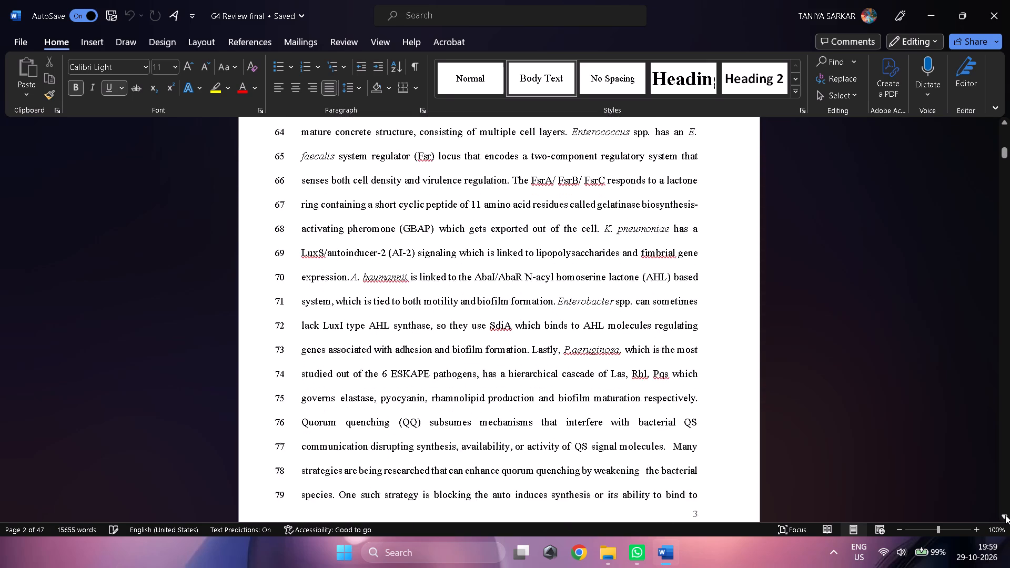
{"action": "triple_click", "coordinate": [1005, 515]}
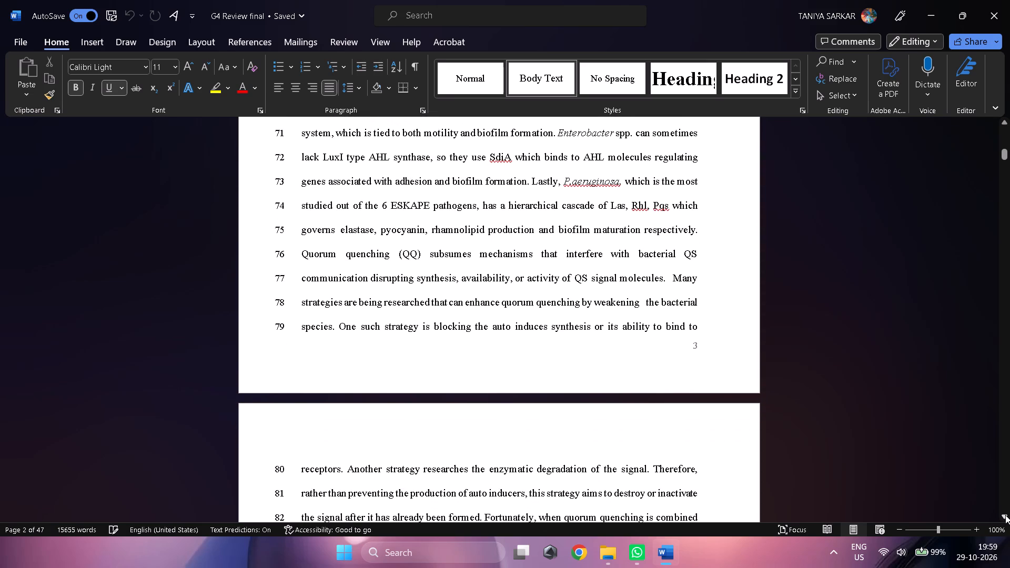
{"action": "left_click", "coordinate": [1005, 515]}
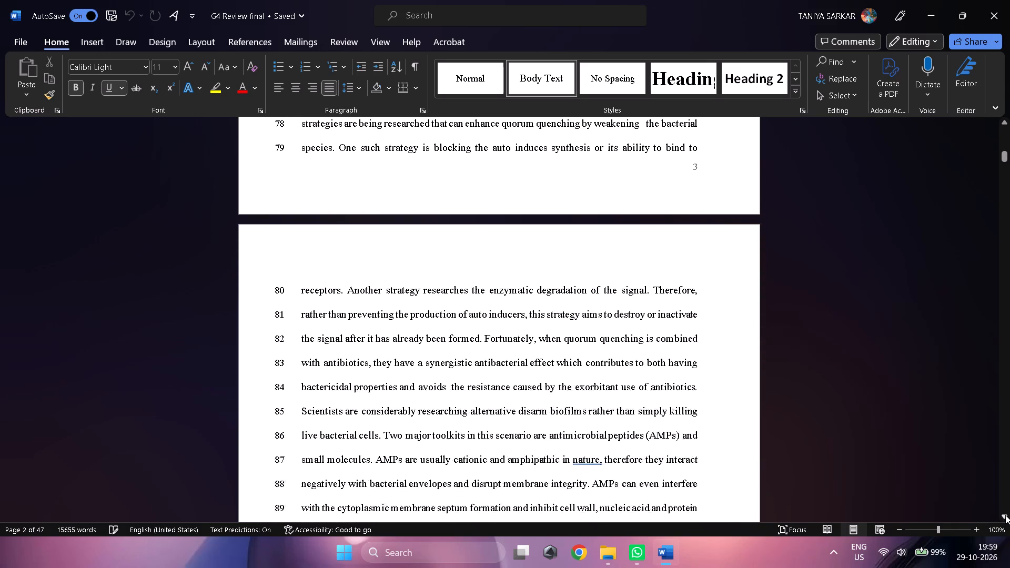
{"action": "double_click", "coordinate": [1005, 515]}
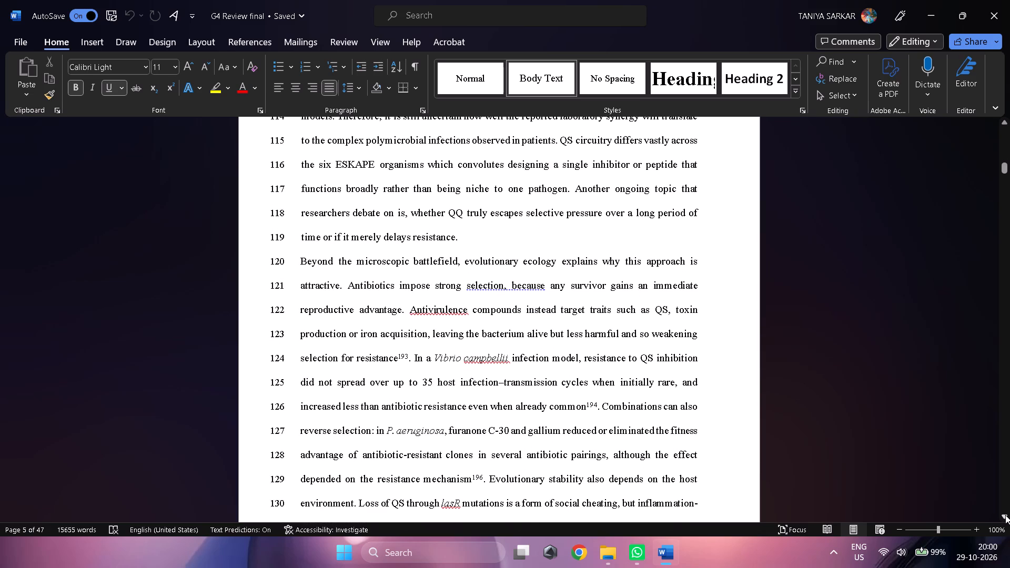
{"action": "double_click", "coordinate": [1005, 515]}
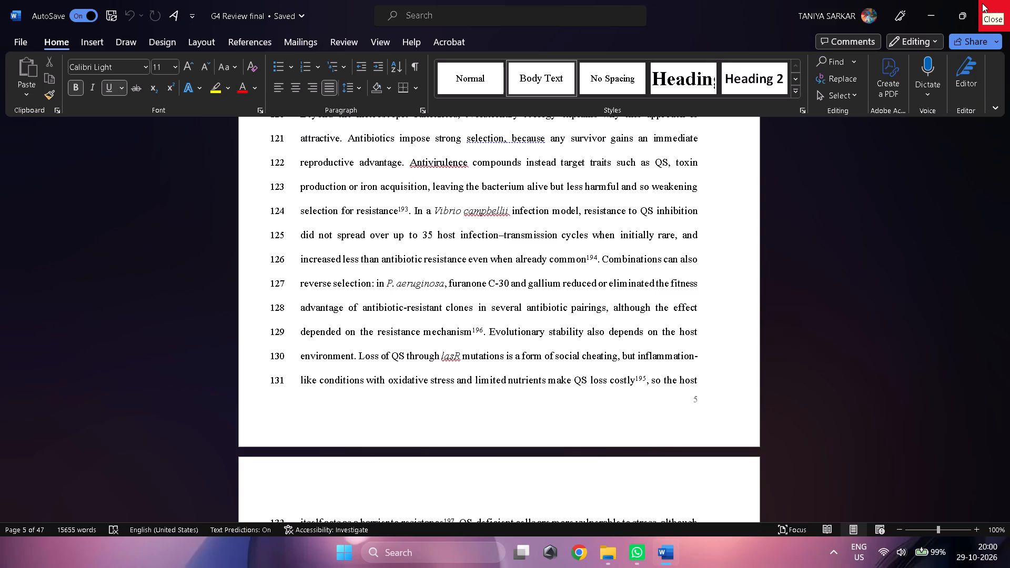